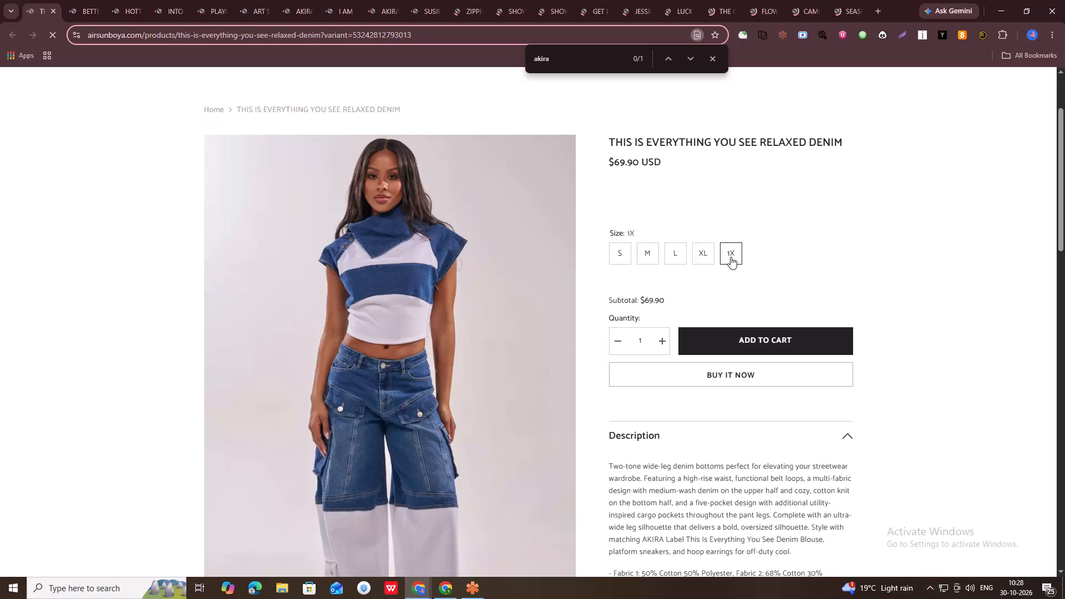
Check the This Is Everything You See Relaxed Denim page for "akira" and close that product page.
{"action": "scroll", "coordinate": [807, 494], "scroll_direction": "down", "scroll_amount": 2}
{"action": "key", "text": "ctrl+f"}
{"action": "left_click", "coordinate": [673, 58]}
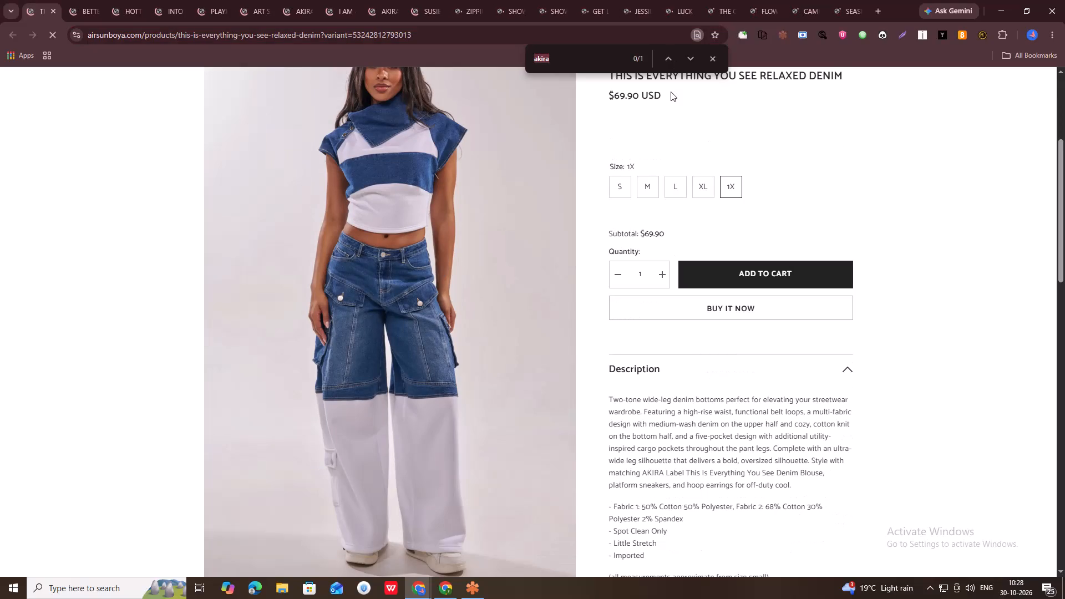
{"action": "middle_click", "coordinate": [28, 0]}
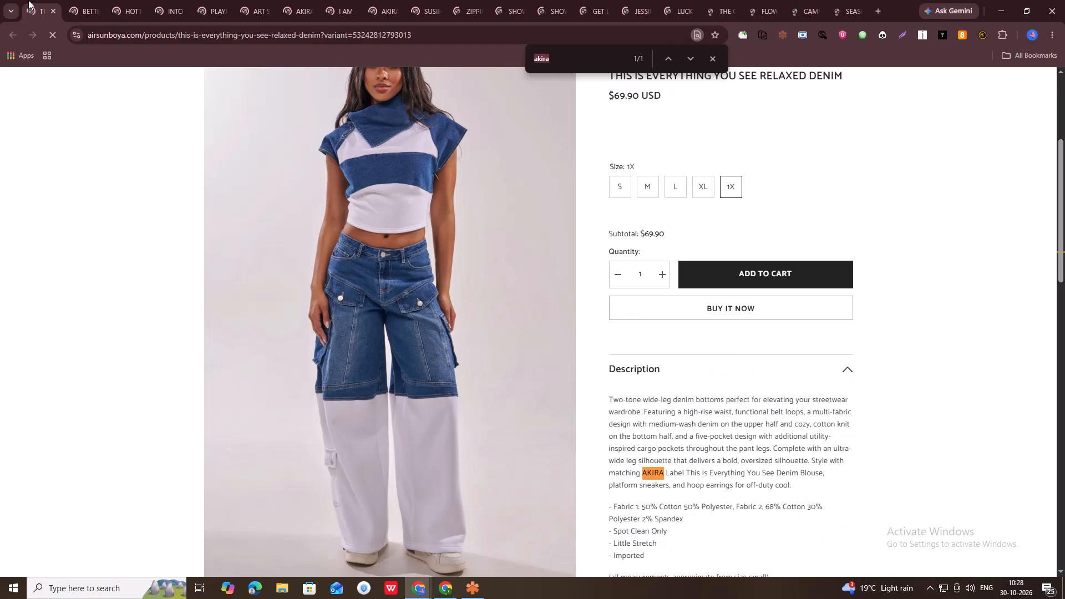
Search the Better Believe It Textured Midi Dress page for "akira" and record its link in cell C78270 of Manual Detection Records.
{"action": "key", "text": "ctrl+f"}
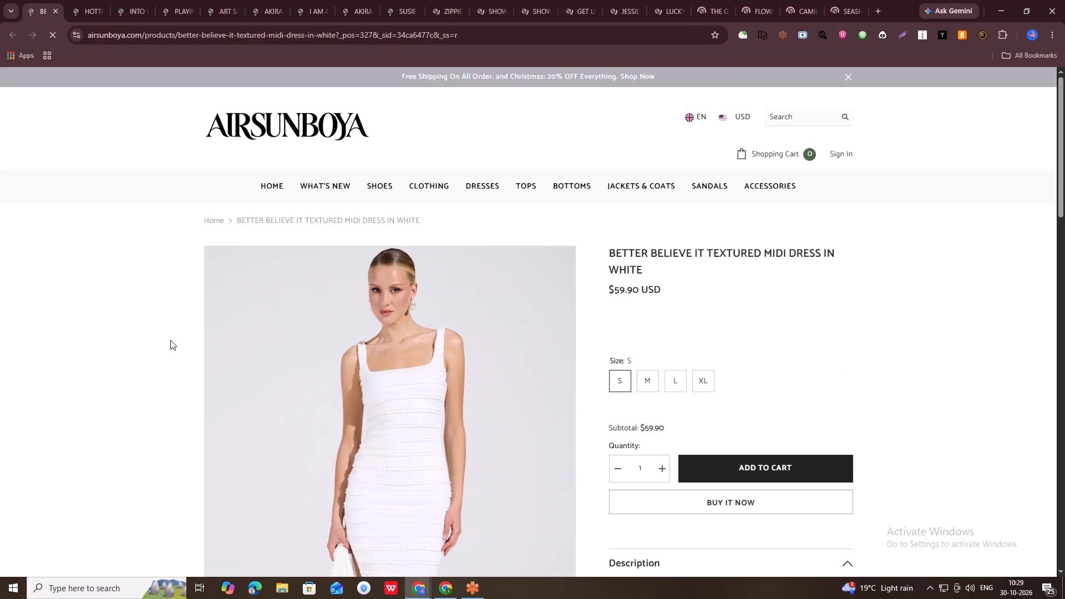
{"action": "scroll", "coordinate": [414, 420], "scroll_direction": "down", "scroll_amount": 1}
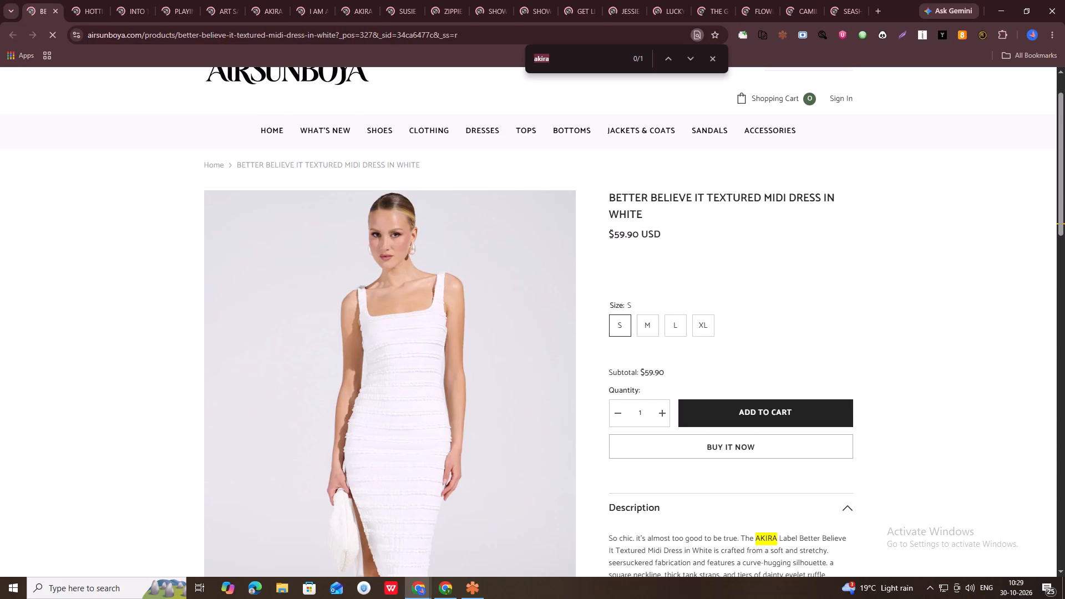
{"action": "key", "text": "ctrl+l"}
{"action": "key", "text": "ctrl+c"}
{"action": "key", "text": "ctrl+c"}
{"action": "key", "text": "alt+Tab"}
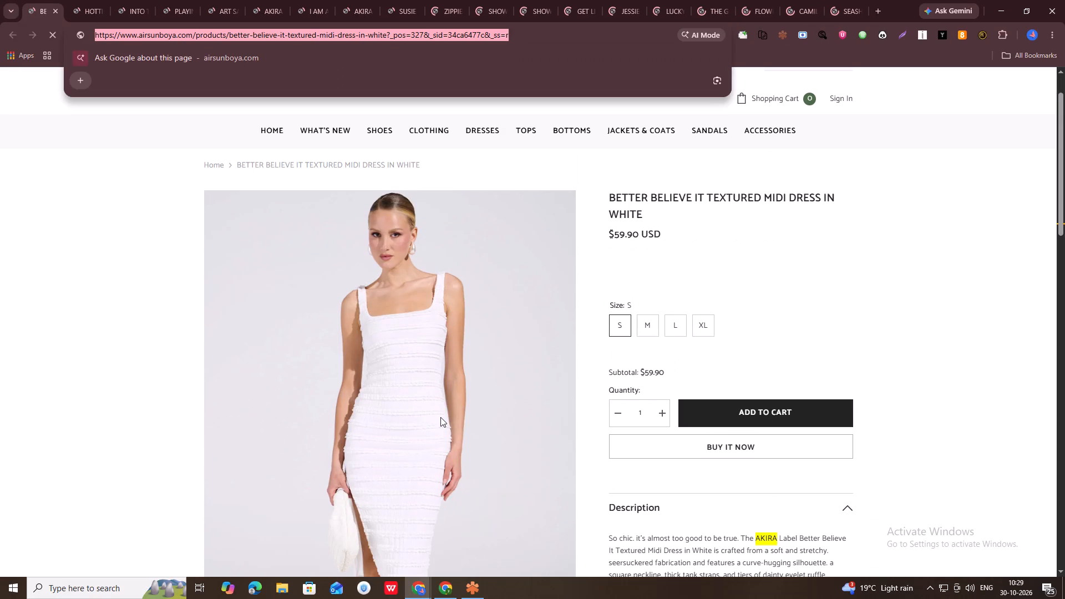
{"action": "key", "text": "Down"}
{"action": "key", "text": "ctrl+v"}
Choose size M of the Better Believe It dress and paste that variant's link into the Links column at C78271.
{"action": "key", "text": "alt+Tab"}
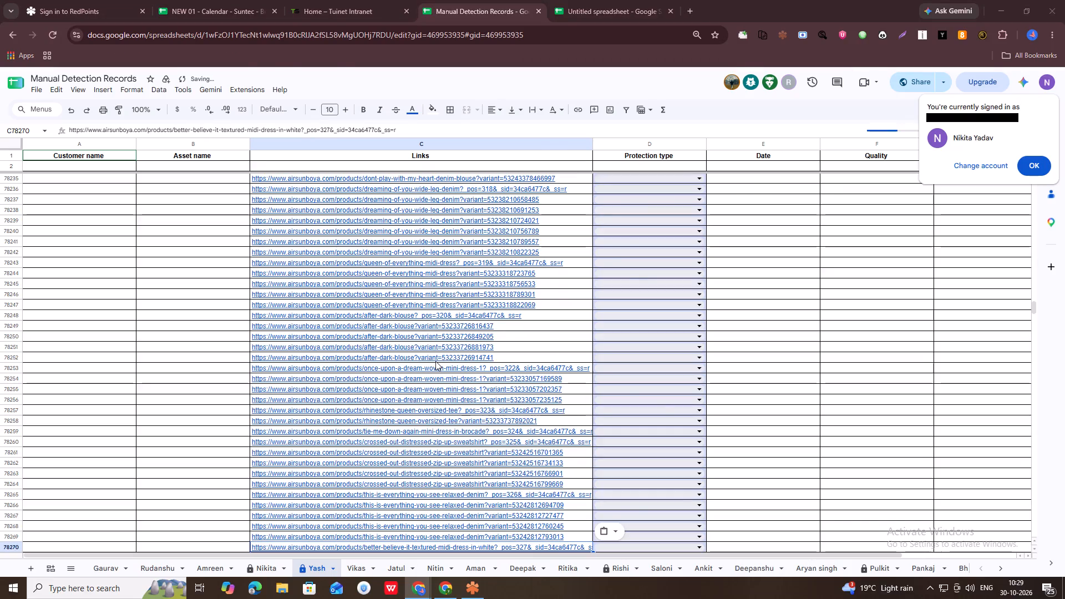
{"action": "left_click", "coordinate": [647, 326]}
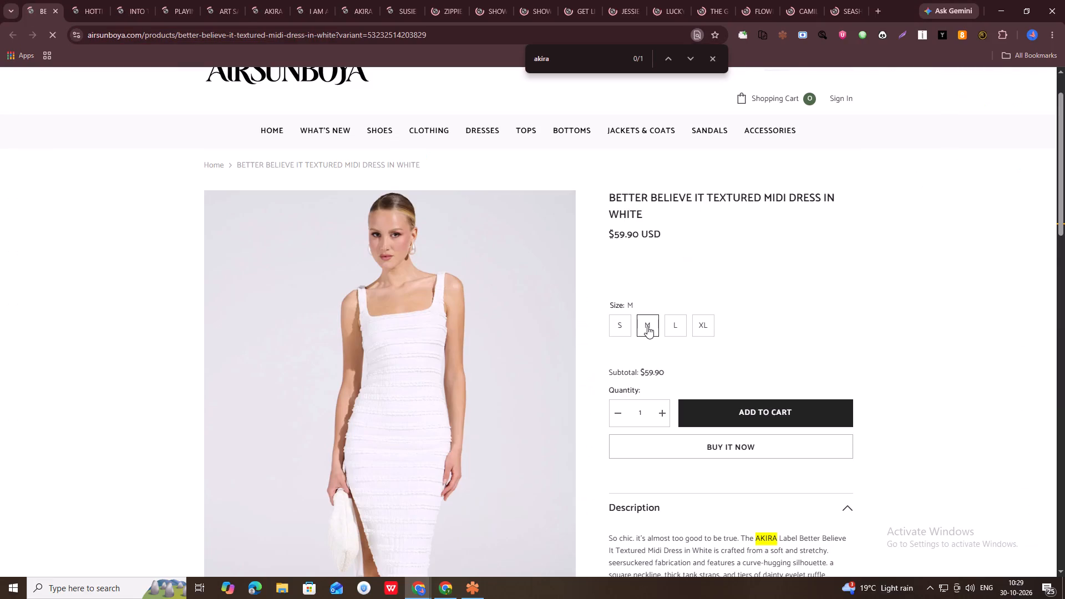
{"action": "key", "text": "ctrl+l"}
{"action": "key", "text": "ctrl+c"}
{"action": "key", "text": "ctrl+c"}
{"action": "key", "text": "alt+Tab"}
{"action": "key", "text": "Down"}
{"action": "key", "text": "ctrl+v"}
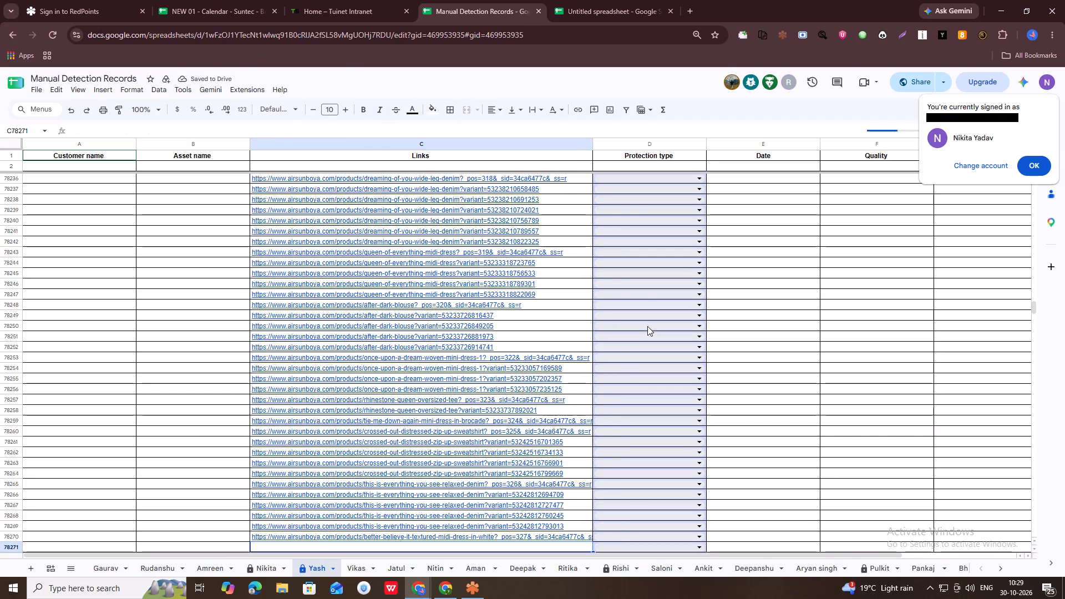
Choose size L of the Better Believe It dress and record that variant's link in cell C78272.
{"action": "key", "text": "alt+Tab"}
{"action": "left_click", "coordinate": [672, 329]}
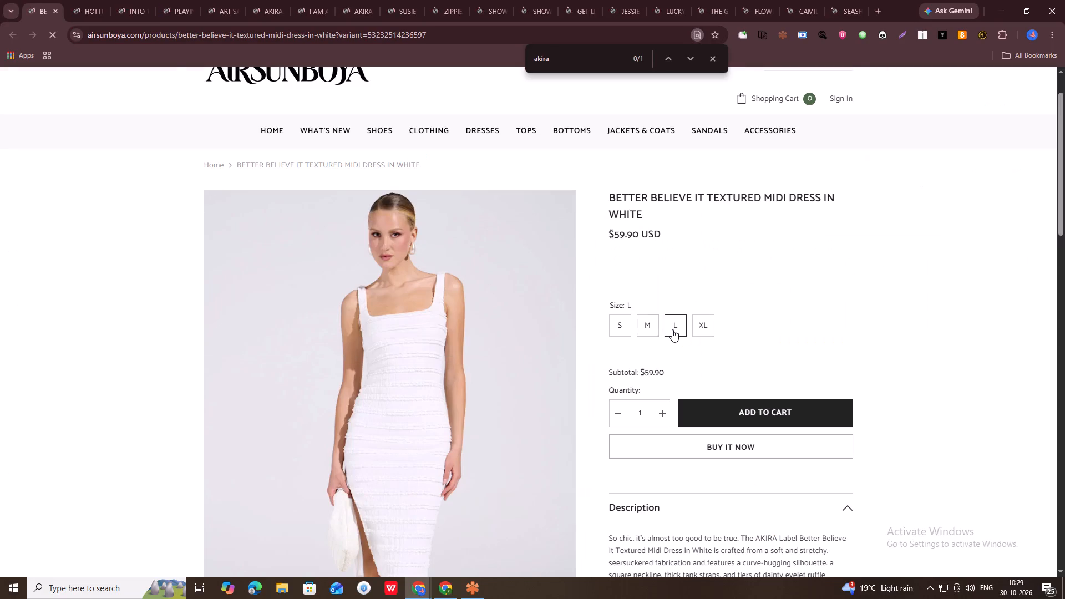
{"action": "key", "text": "ctrl+l"}
{"action": "key", "text": "ctrl+c"}
{"action": "key", "text": "alt+Tab"}
{"action": "key", "text": "Down"}
{"action": "key", "text": "ctrl+v"}
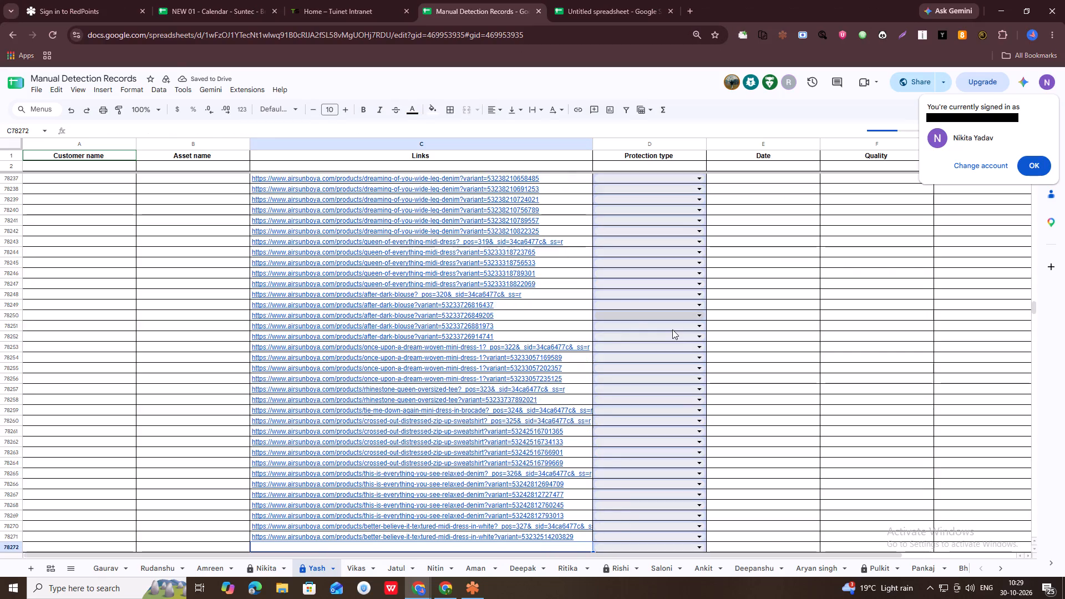
{"action": "key", "text": "alt+Tab"}
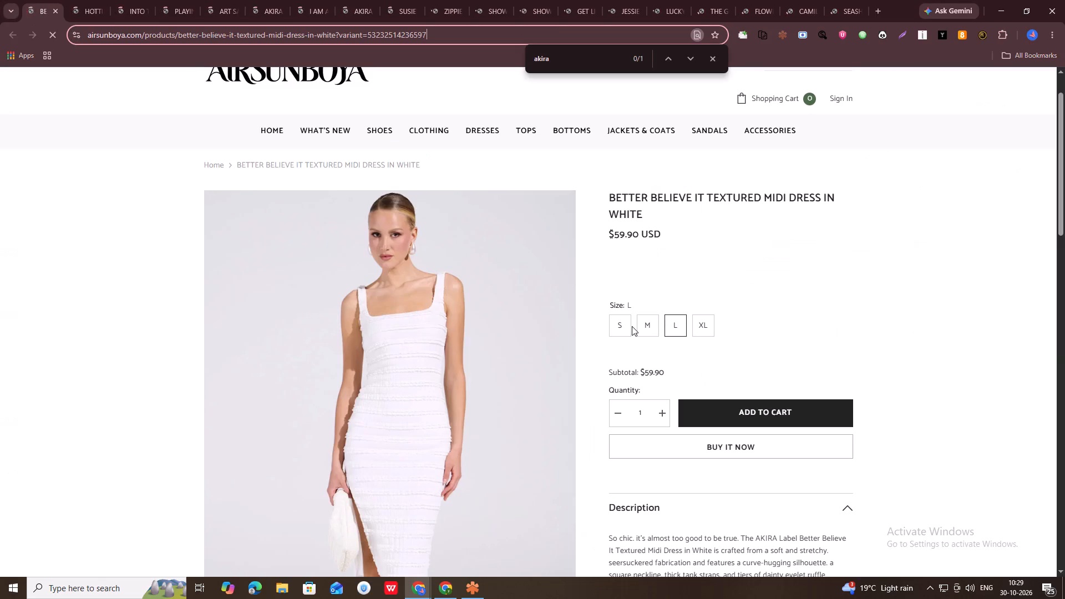
{"action": "key", "text": "ctrl+a"}
{"action": "key", "text": "ctrl+c"}
{"action": "key", "text": "alt+Tab"}
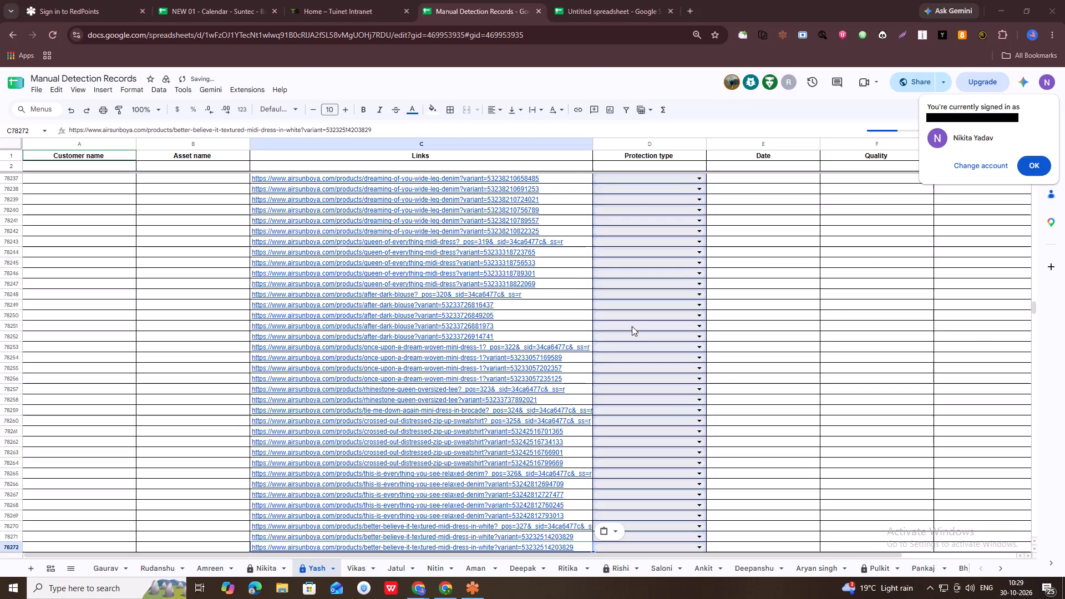
{"action": "key", "text": "ctrl+v"}
Record the Better Believe It dress's size XL variant link in the Links column at C78273 and close its product page.
{"action": "key", "text": "alt+Tab"}
{"action": "left_click", "coordinate": [711, 322]}
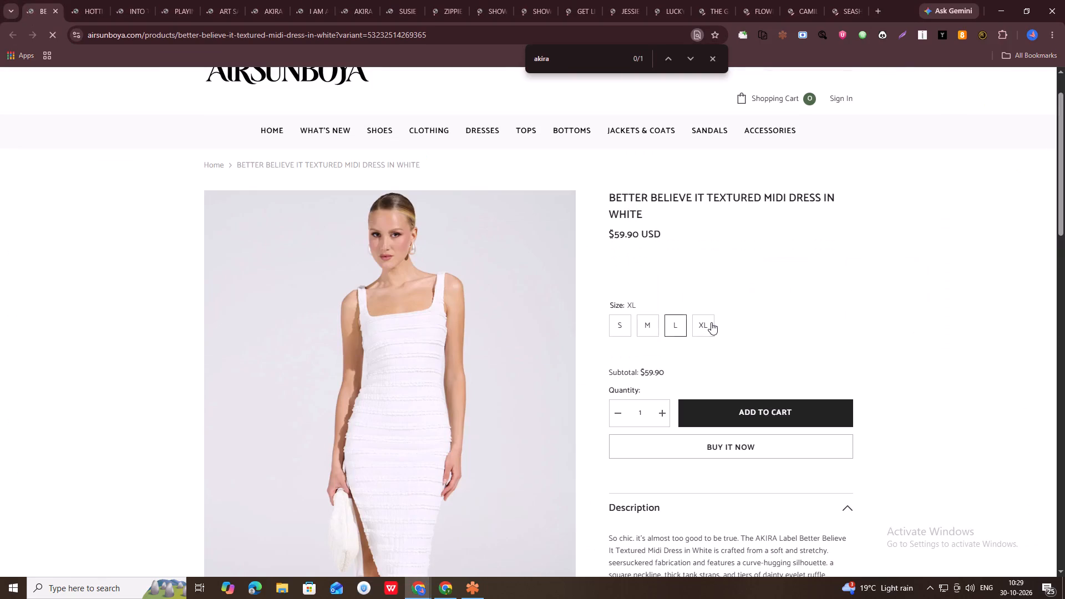
{"action": "key", "text": "ctrl+l"}
{"action": "key", "text": "ctrl+c"}
{"action": "key", "text": "alt+Tab"}
{"action": "key", "text": "Down"}
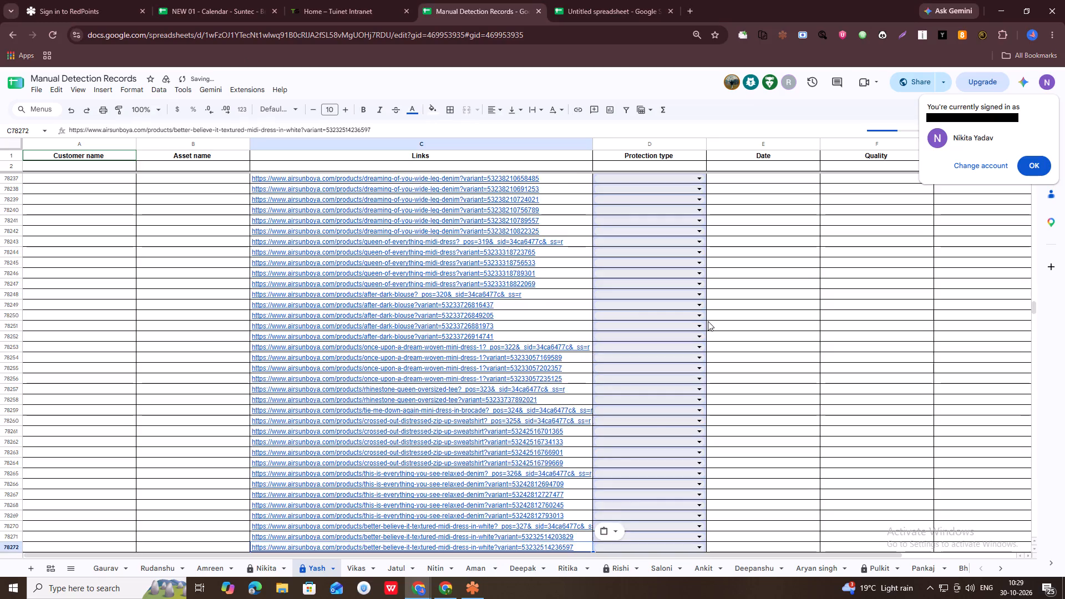
{"action": "key", "text": "ctrl+v"}
{"action": "key", "text": "alt+Tab"}
{"action": "key", "text": "ctrl+w"}
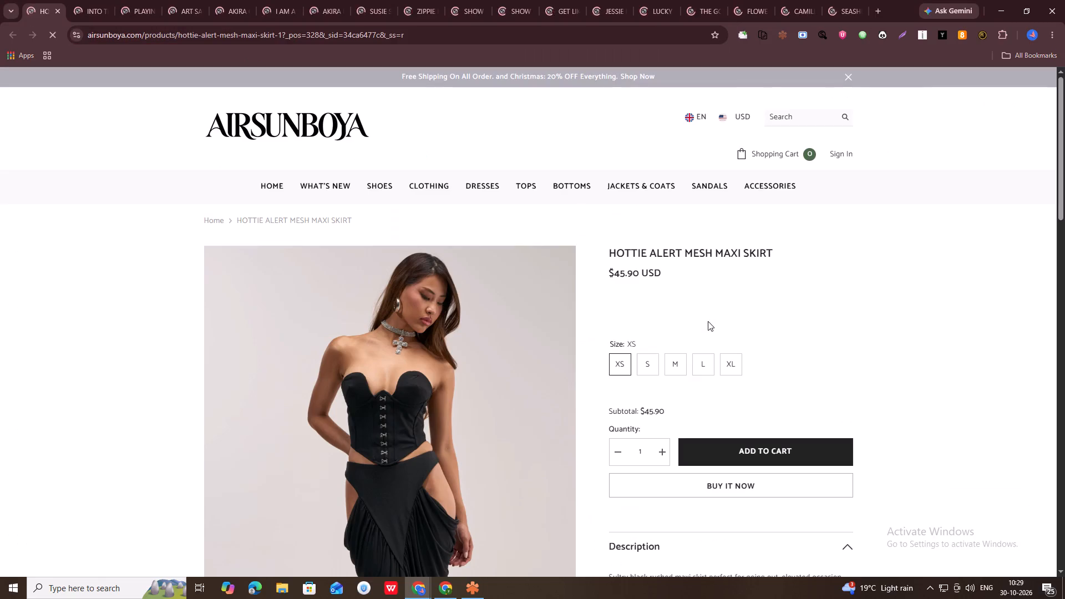
Search the Hottie Alert Mesh Maxi Skirt page for "akira" and examine its description.
{"action": "key", "text": "ctrl+d"}
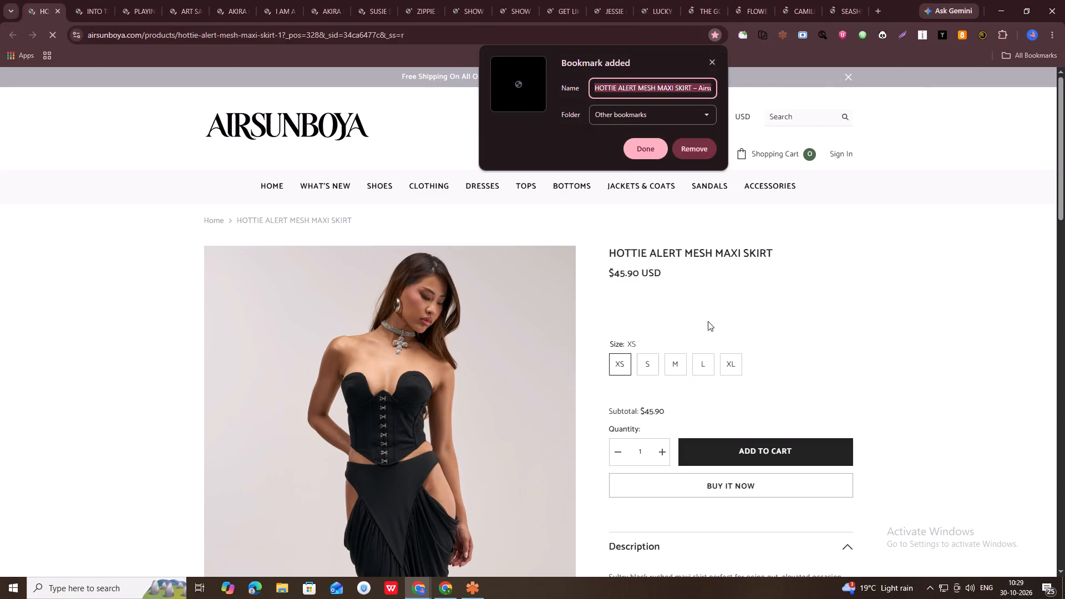
{"action": "left_click", "coordinate": [699, 156]}
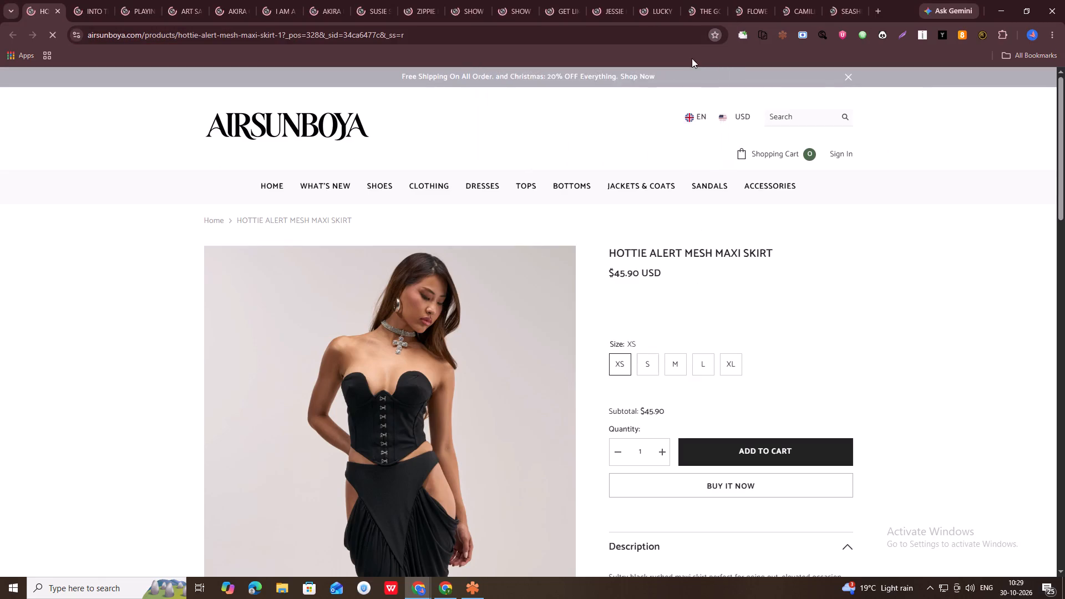
{"action": "key", "text": "ctrl+f"}
{"action": "key", "text": "Down"}
{"action": "key", "text": "Down"}
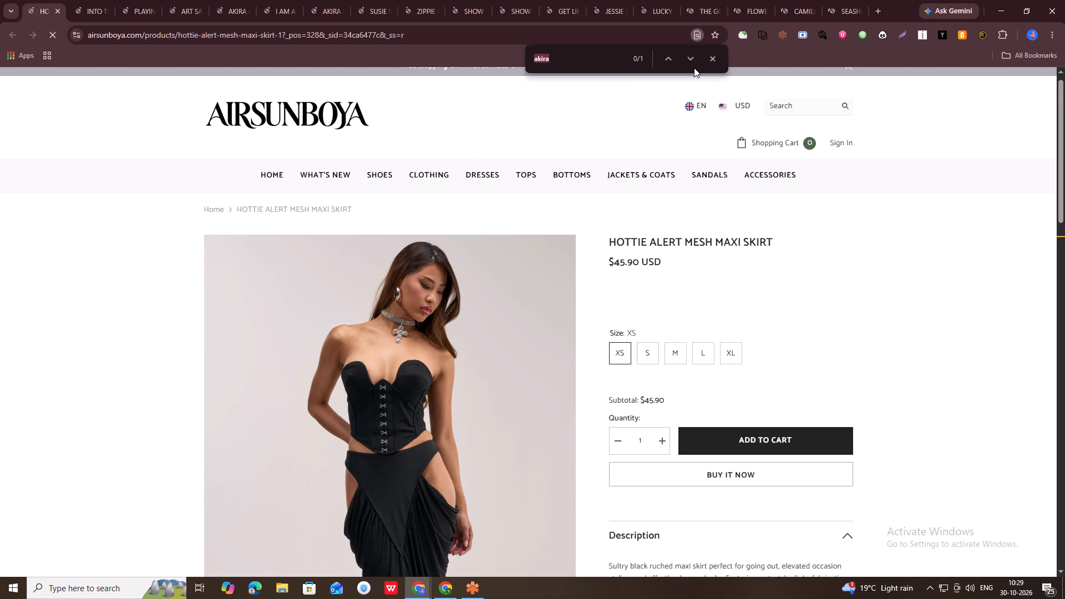
{"action": "key", "text": "Down"}
{"action": "key", "text": "Down"}
{"action": "key", "text": "Down"}
Copy the Hottie Alert Mesh Maxi Skirt's page address and paste it into the Links column at C78274.
{"action": "key", "text": "ctrl+k"}
{"action": "key", "text": "ctrl+l"}
{"action": "key", "text": "ctrl+c"}
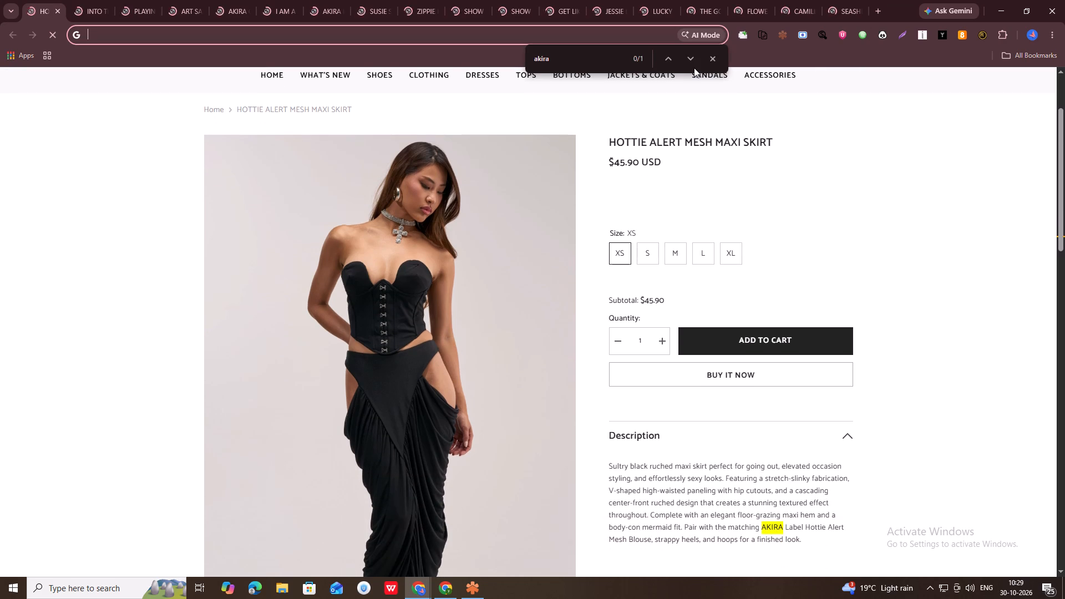
{"action": "key", "text": "ctrl+a"}
{"action": "key", "text": "ctrl+z"}
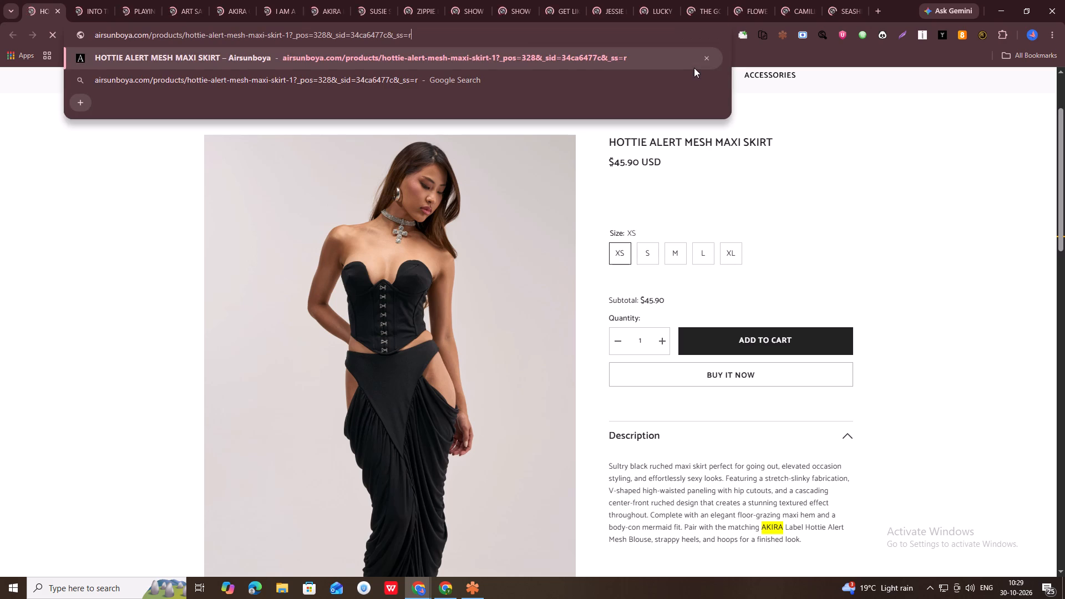
{"action": "key", "text": "ctrl+a"}
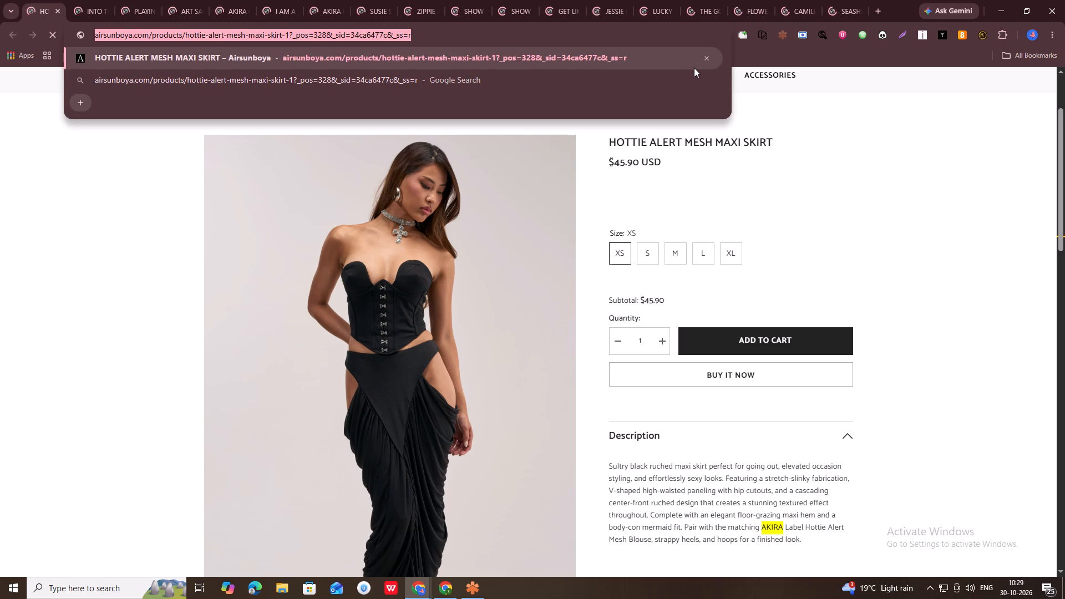
{"action": "key", "text": "ctrl+c"}
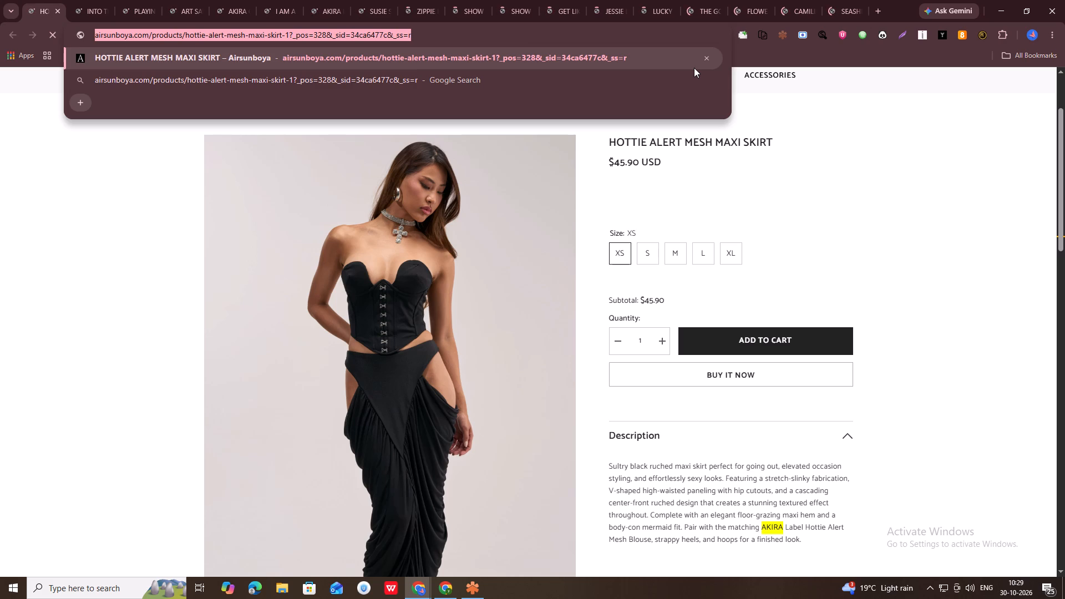
{"action": "key", "text": "ctrl+c"}
{"action": "key", "text": "ctrl+c"}
{"action": "key", "text": "alt+Tab"}
{"action": "key", "text": "Down"}
{"action": "key", "text": "ctrl+v"}
Choose size S of the Hottie Alert skirt and paste that variant's link into the Links column at C78275.
{"action": "key", "text": "alt+Tab"}
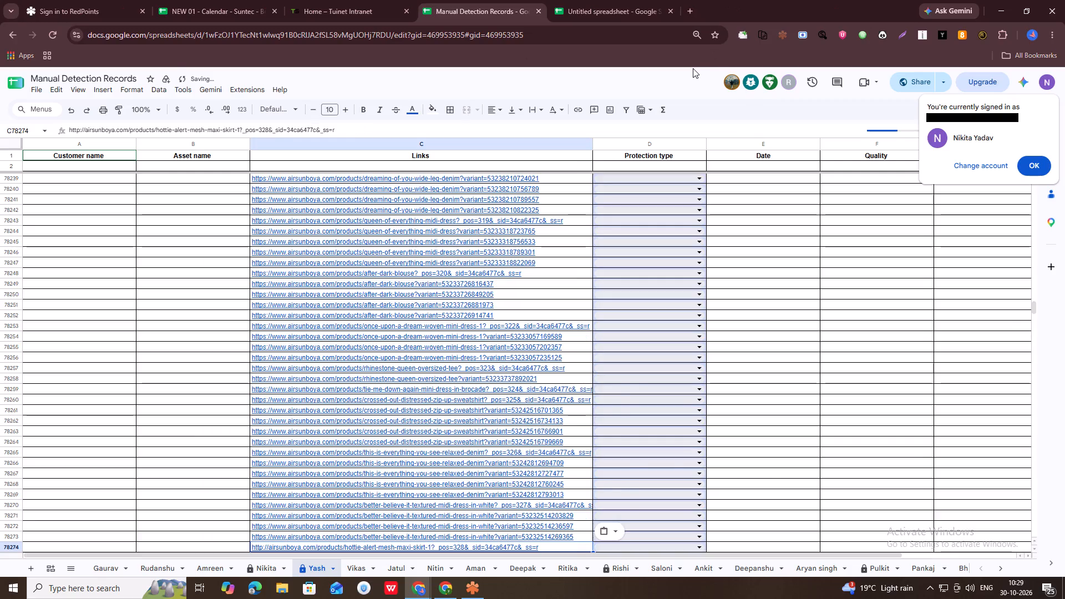
{"action": "left_click", "coordinate": [656, 257]}
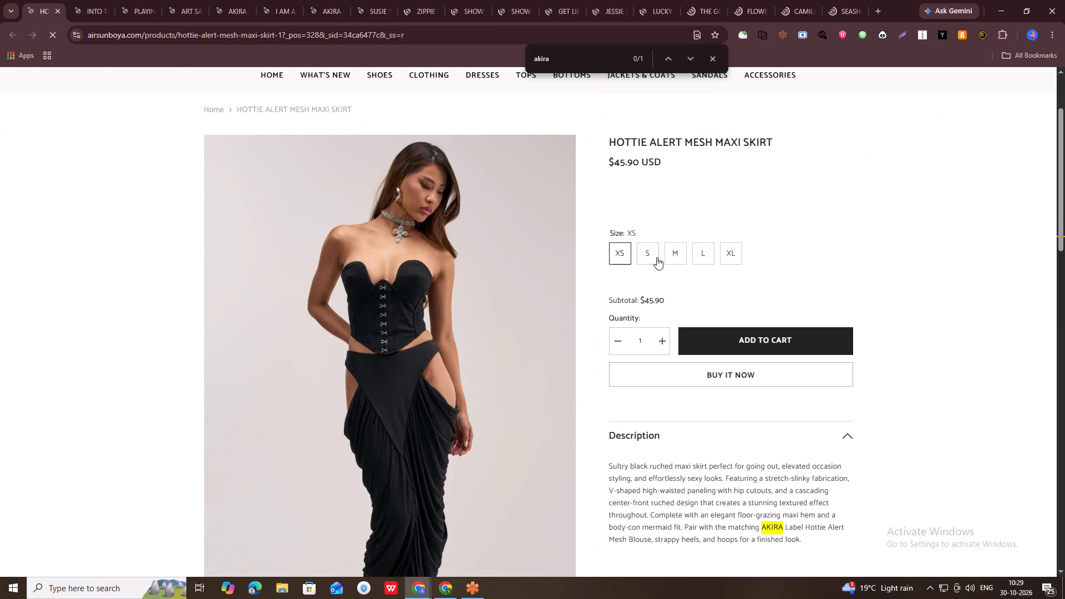
{"action": "key", "text": "ctrl+l"}
{"action": "key", "text": "ctrl+c"}
{"action": "key", "text": "ctrl+c"}
{"action": "key", "text": "alt+Tab"}
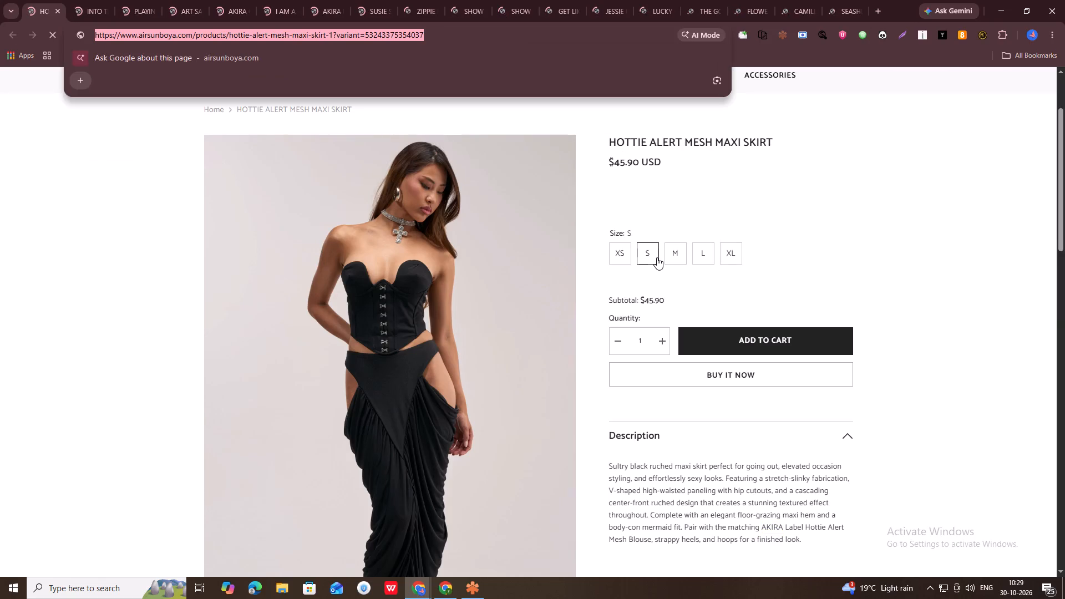
{"action": "key", "text": "Down"}
{"action": "key", "text": "ctrl+v"}
Choose size M of the Hottie Alert skirt and paste that variant's link into the Links column at C78276.
{"action": "key", "text": "alt+Tab"}
{"action": "left_click", "coordinate": [676, 258]}
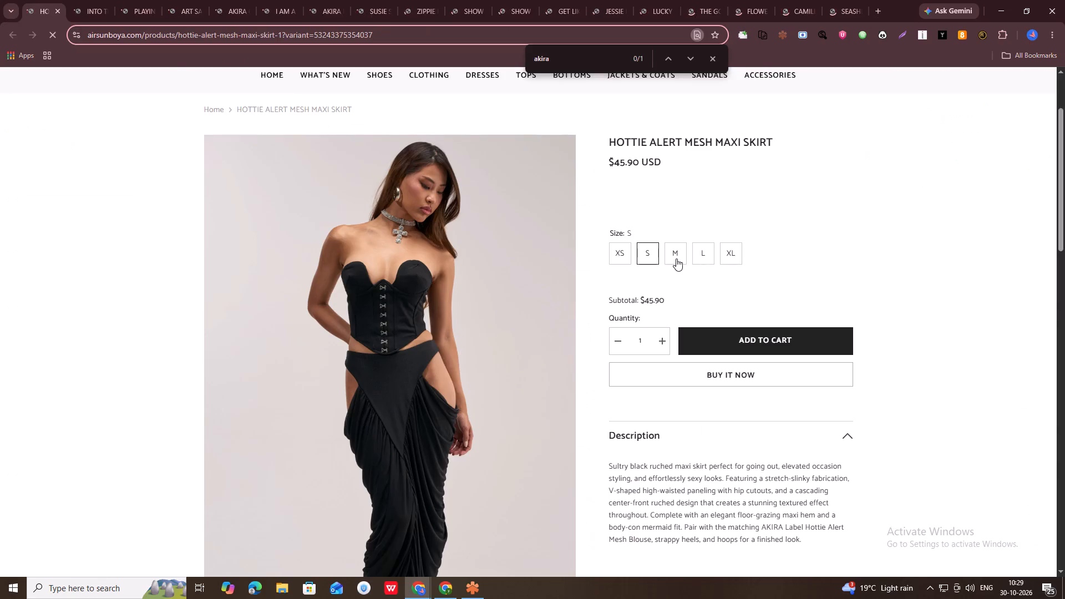
{"action": "key", "text": "ctrl+l"}
{"action": "key", "text": "ctrl+c"}
{"action": "key", "text": "alt+Tab"}
{"action": "key", "text": "Down"}
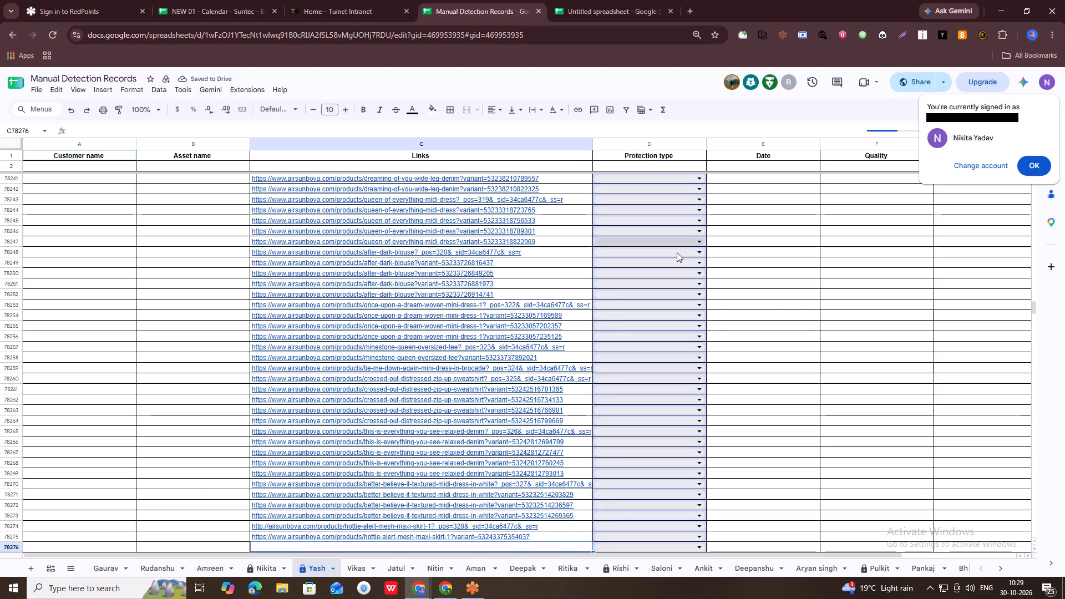
{"action": "key", "text": "ctrl+v"}
Choose size L of the Hottie Alert skirt and paste that variant's link into the Links column at C78277.
{"action": "key", "text": "alt+Tab"}
{"action": "left_click", "coordinate": [707, 248]}
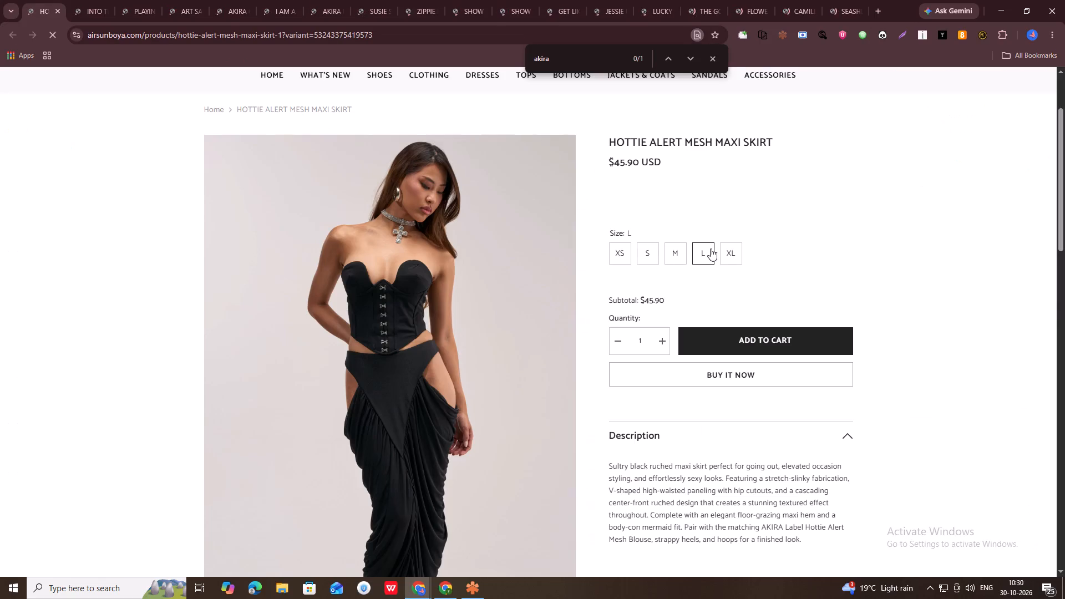
{"action": "key", "text": "ctrl+l"}
{"action": "key", "text": "ctrl+c"}
{"action": "key", "text": "alt+Tab"}
{"action": "key", "text": "Down"}
{"action": "key", "text": "Down"}
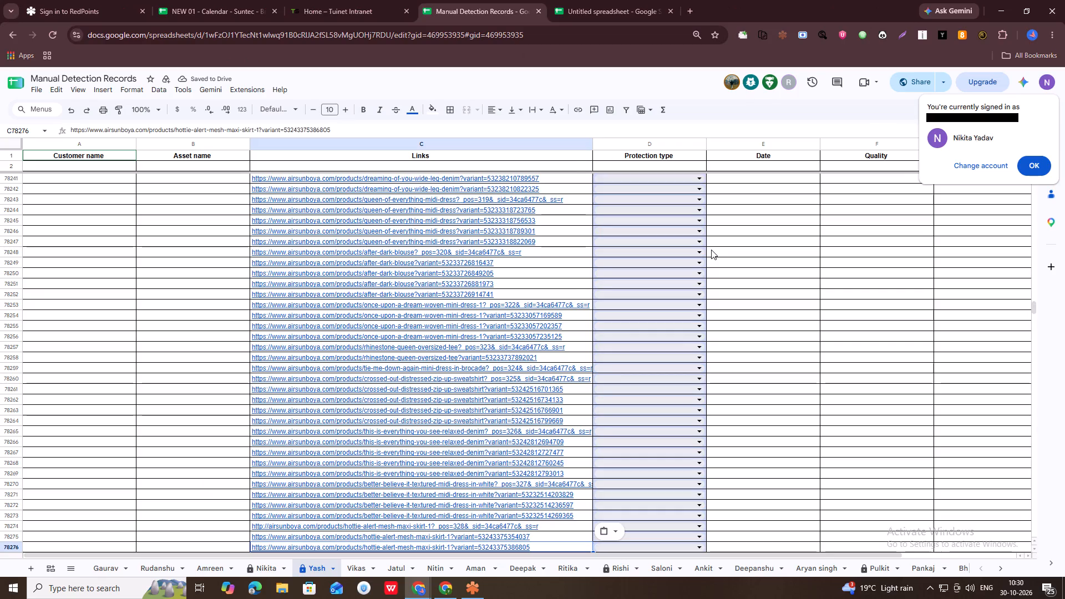
{"action": "key", "text": "Down"}
{"action": "scroll", "coordinate": [402, 326], "scroll_direction": "down", "scroll_amount": 1}
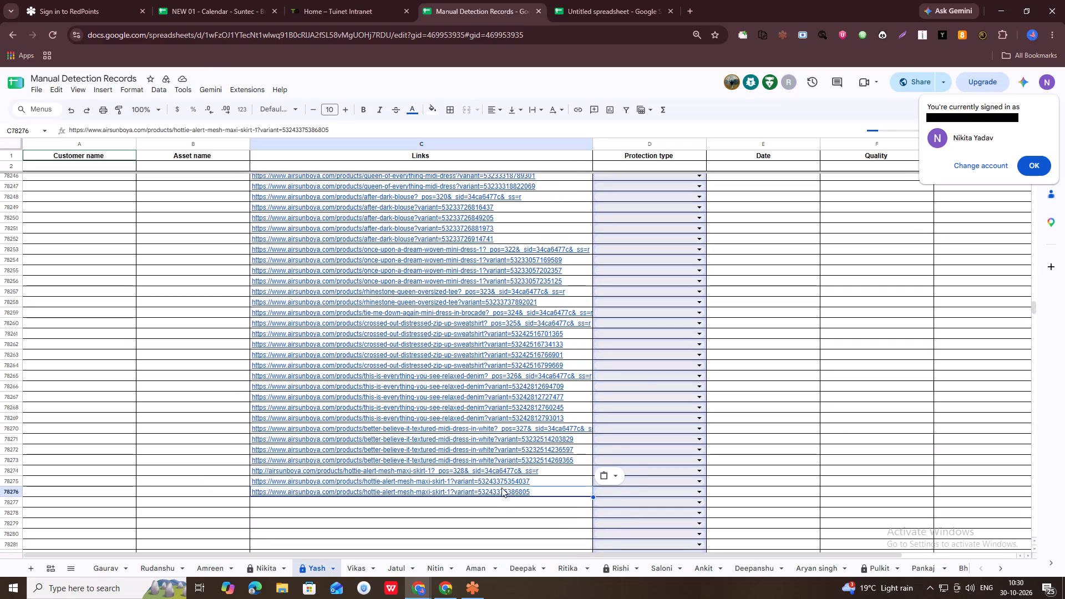
{"action": "left_click", "coordinate": [507, 508]}
{"action": "key", "text": "ctrl+v"}
Record the Hottie Alert skirt's size XL variant link in the next empty Links row and close its product page.
{"action": "key", "text": "alt+super+Tab"}
{"action": "left_click", "coordinate": [736, 258]}
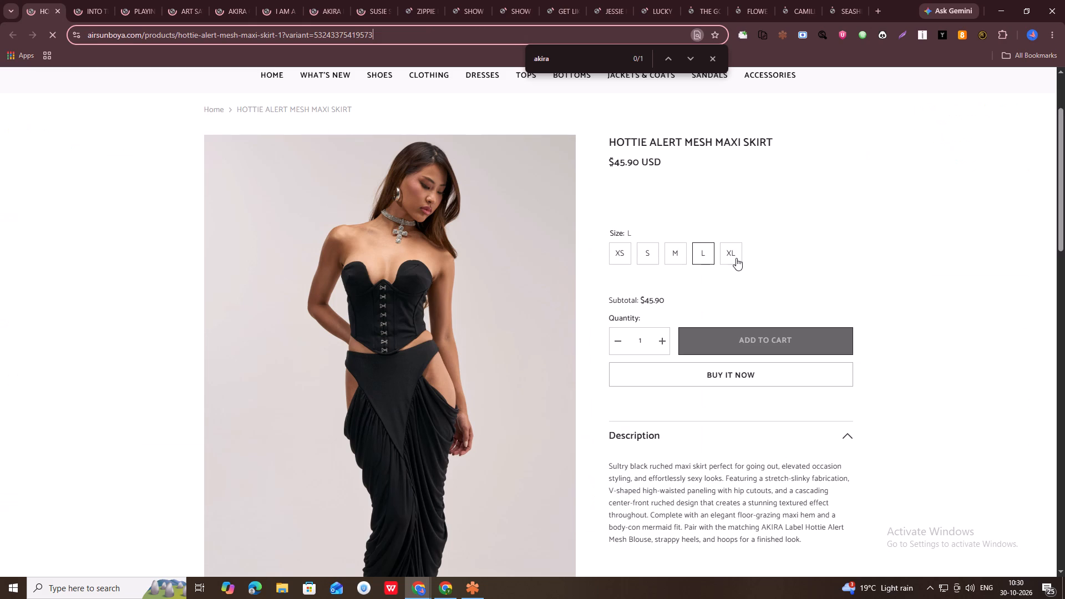
{"action": "key", "text": "ctrl+l"}
{"action": "key", "text": "ctrl+c"}
{"action": "key", "text": "alt+Tab"}
{"action": "key", "text": "Down"}
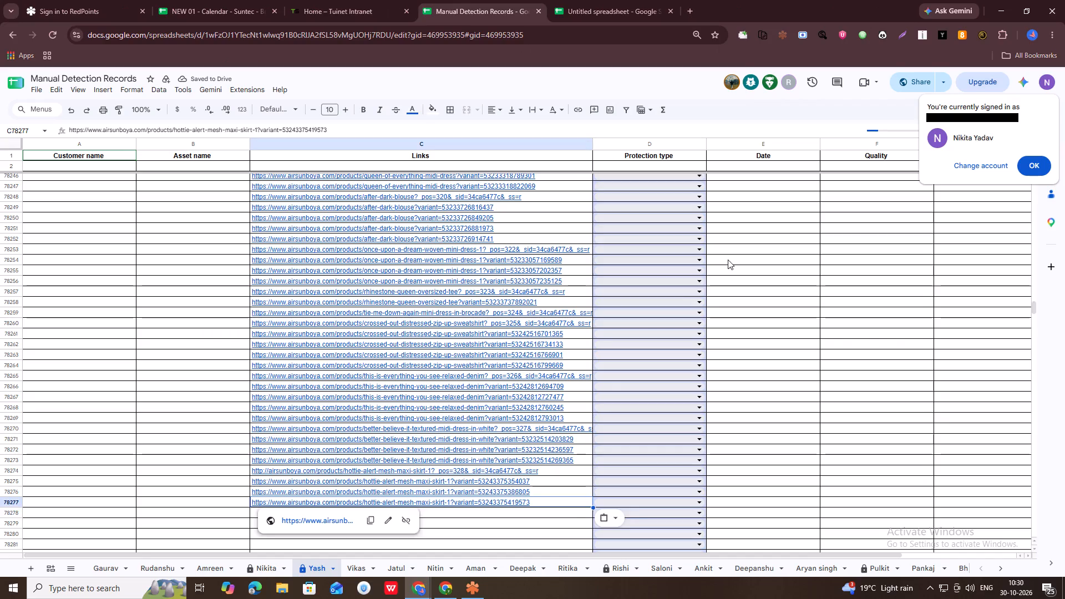
{"action": "key", "text": "ctrl+v"}
{"action": "key", "text": "alt+Tab"}
{"action": "key", "text": "ctrl+w"}
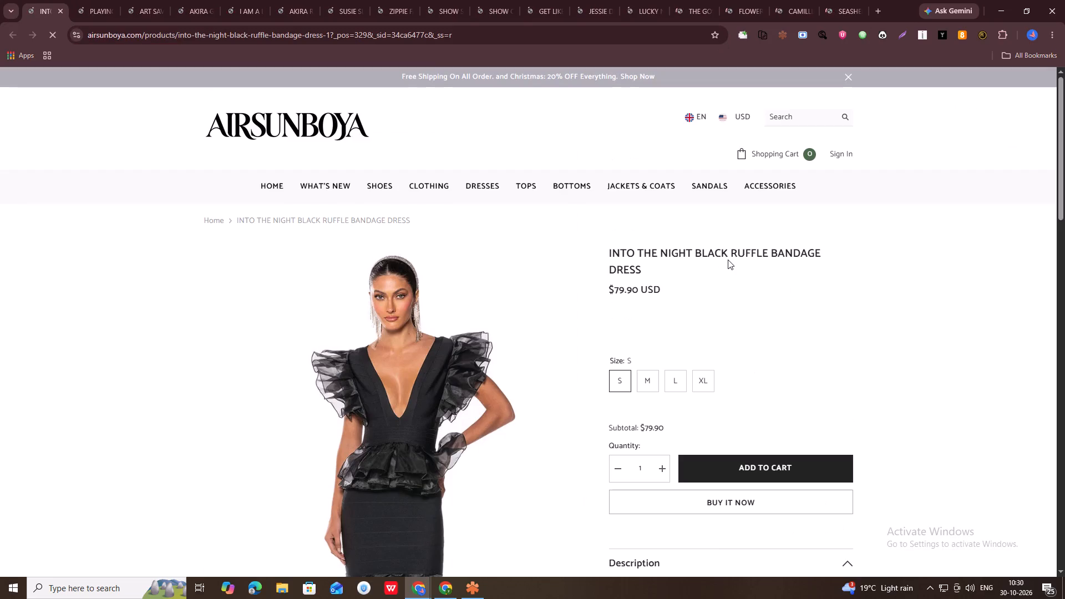
Search the Into the Night black ruffle bandage dress page for "akira" and paste its page link into the Links column at C78279.
{"action": "key", "text": "ctrl+f"}
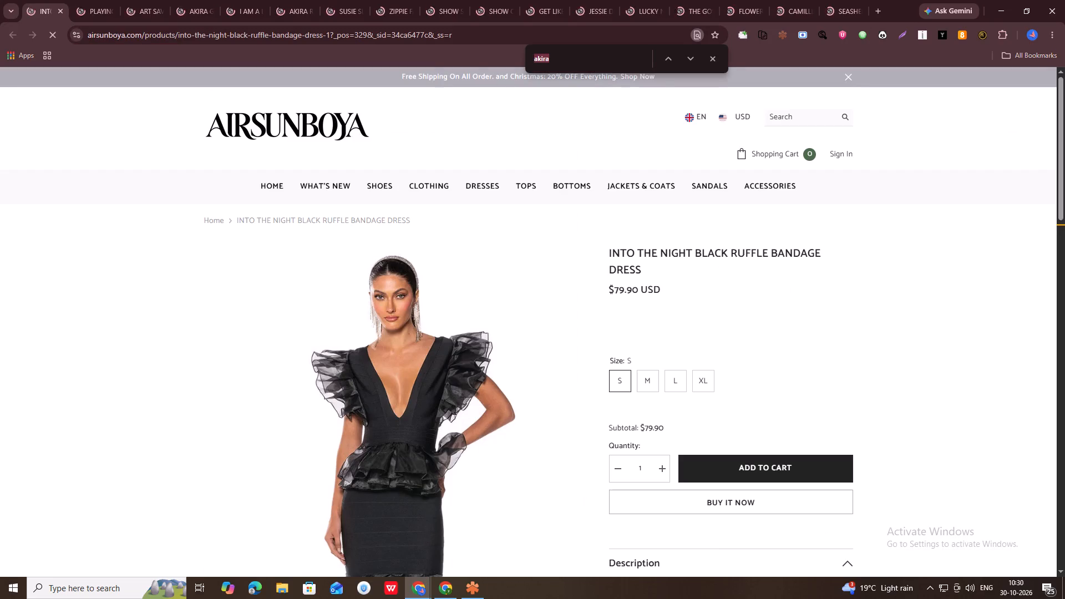
{"action": "key", "text": "Down"}
{"action": "key", "text": "Down"}
{"action": "key", "text": "Down"}
{"action": "key", "text": "Down"}
{"action": "key", "text": "Down"}
{"action": "key", "text": "Down"}
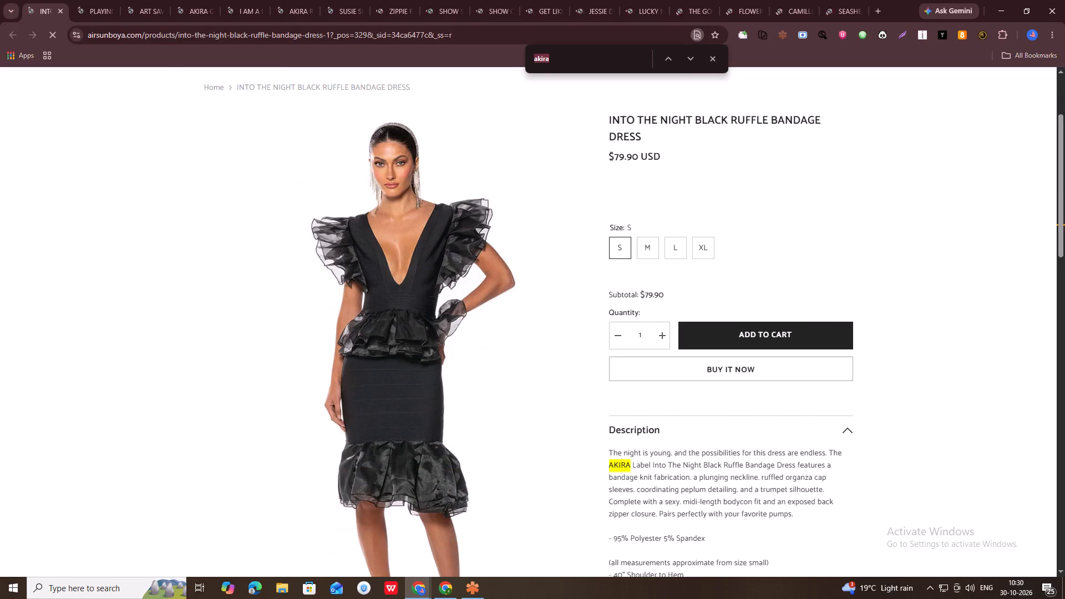
{"action": "key", "text": "ctrl+l"}
{"action": "key", "text": "ctrl+c"}
{"action": "key", "text": "ctrl+c"}
{"action": "key", "text": "alt+Tab"}
{"action": "key", "text": "Down"}
{"action": "key", "text": "ctrl+v"}
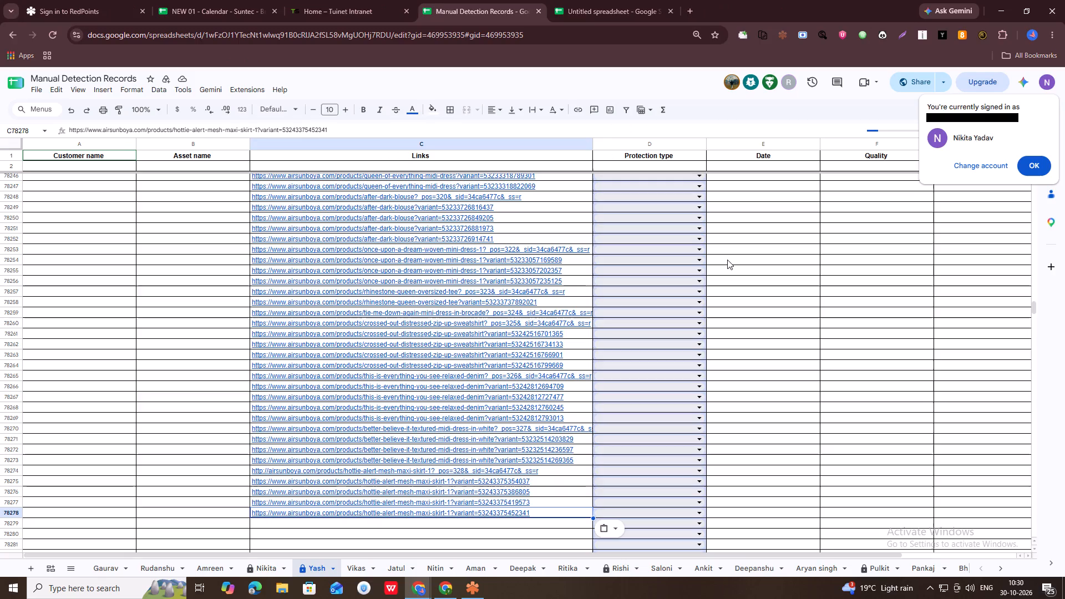
Choose size M of the Into the Night dress and paste that variant's link into the Links column at C78280.
{"action": "key", "text": "alt+Tab"}
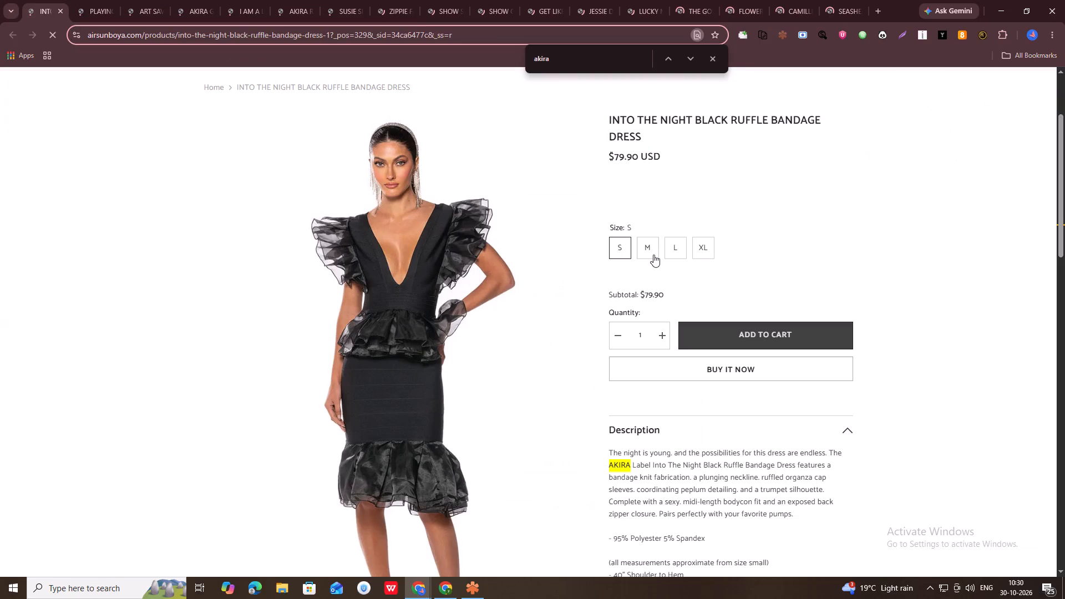
{"action": "left_click", "coordinate": [653, 255]}
{"action": "key", "text": "ctrl+l"}
{"action": "key", "text": "ctrl+c"}
{"action": "key", "text": "ctrl+c"}
{"action": "key", "text": "alt+Tab"}
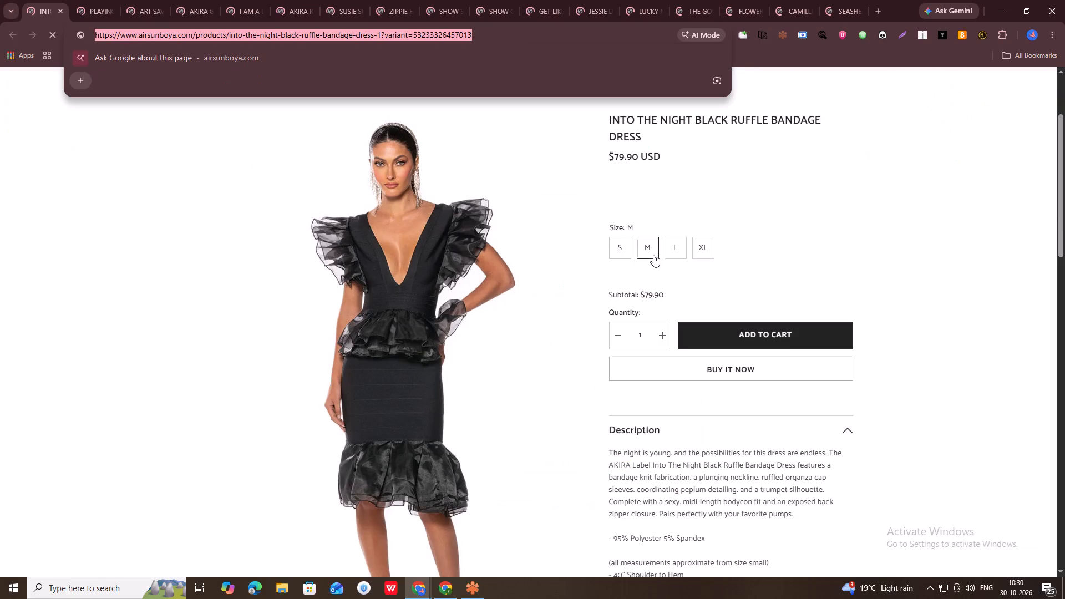
{"action": "key", "text": "Down"}
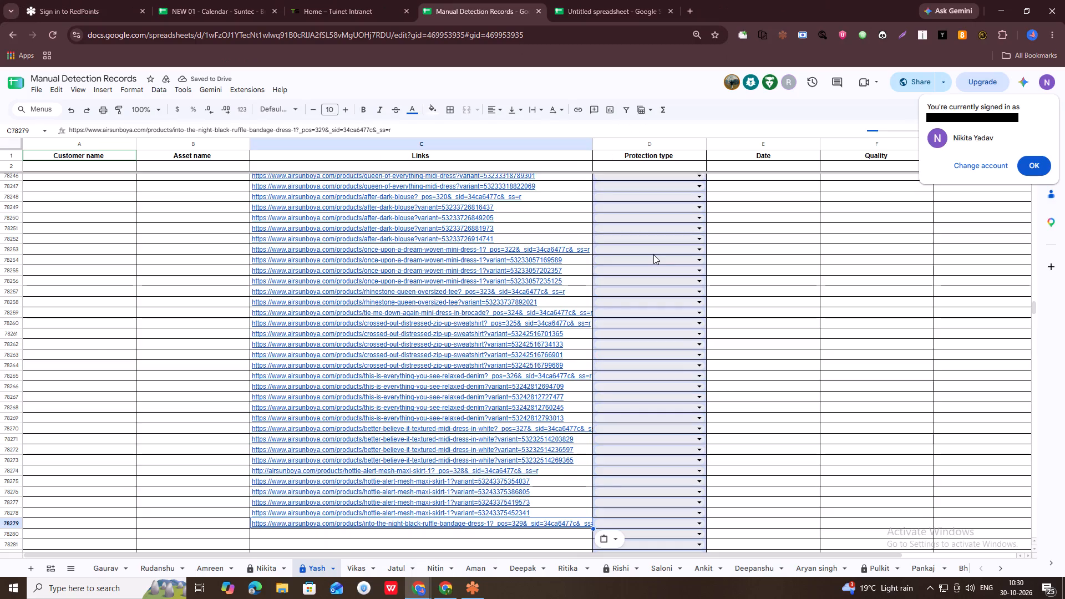
{"action": "left_click", "coordinate": [315, 535]}
{"action": "key", "text": "ctrl+v"}
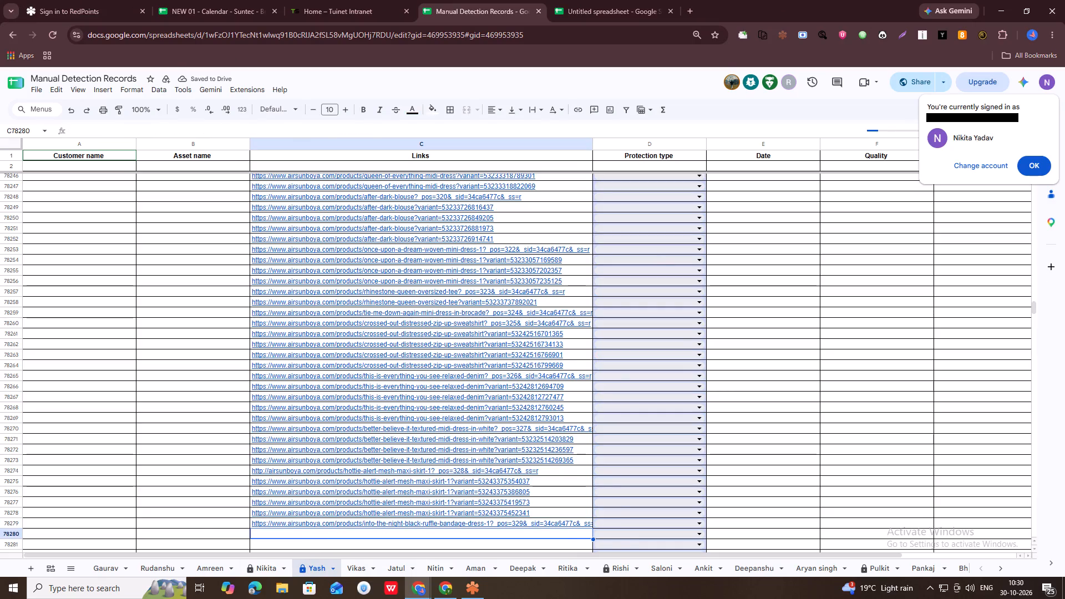
Choose size L of the Into the Night dress and paste that variant's link into the Links column at C78281.
{"action": "key", "text": "alt+Tab"}
{"action": "left_click", "coordinate": [680, 250]}
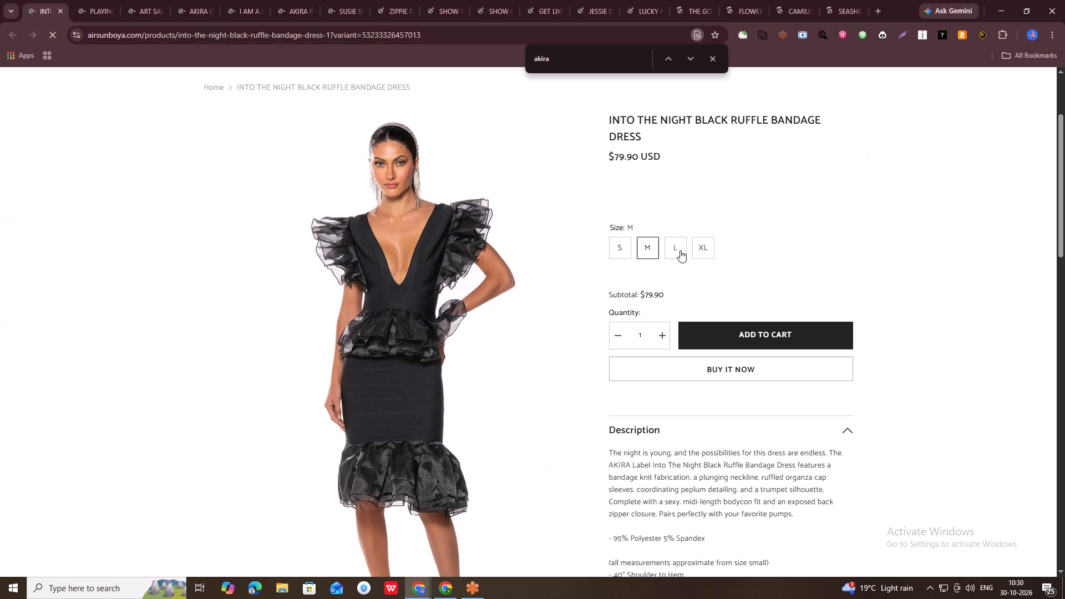
{"action": "key", "text": "ctrl+l"}
{"action": "key", "text": "ctrl+c"}
{"action": "key", "text": "ctrl+c"}
{"action": "key", "text": "alt+Tab"}
{"action": "key", "text": "Down"}
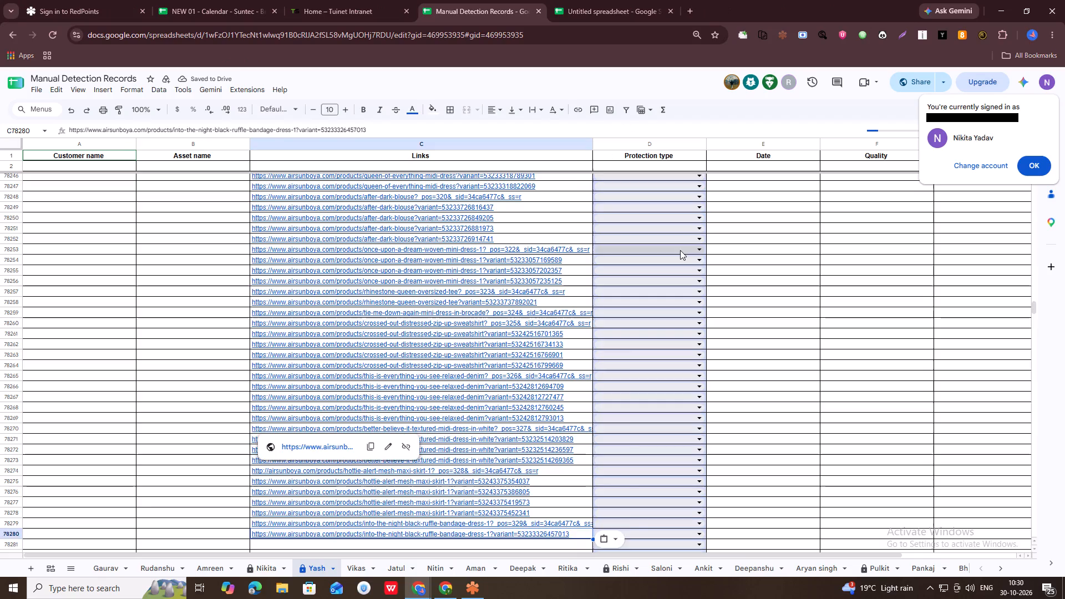
{"action": "key", "text": "ctrl+v"}
Record the Into the Night dress's size XL variant link in the Links column at C78282 and close its product page.
{"action": "key", "text": "alt+Tab"}
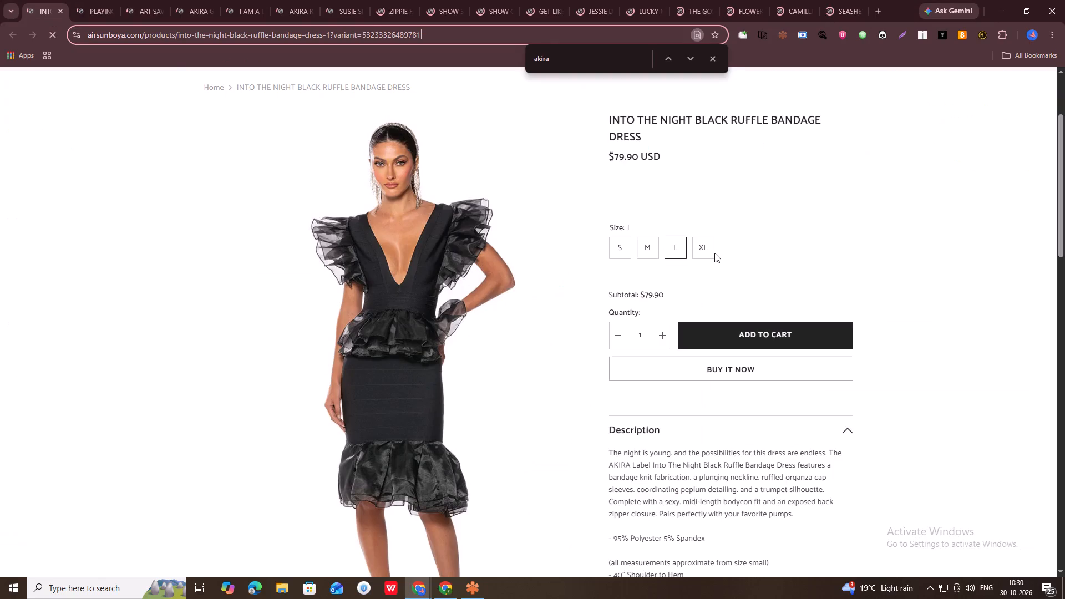
{"action": "left_click", "coordinate": [708, 254]}
{"action": "key", "text": "ctrl+l"}
{"action": "key", "text": "ctrl+c"}
{"action": "key", "text": "ctrl+c"}
{"action": "key", "text": "alt+Tab"}
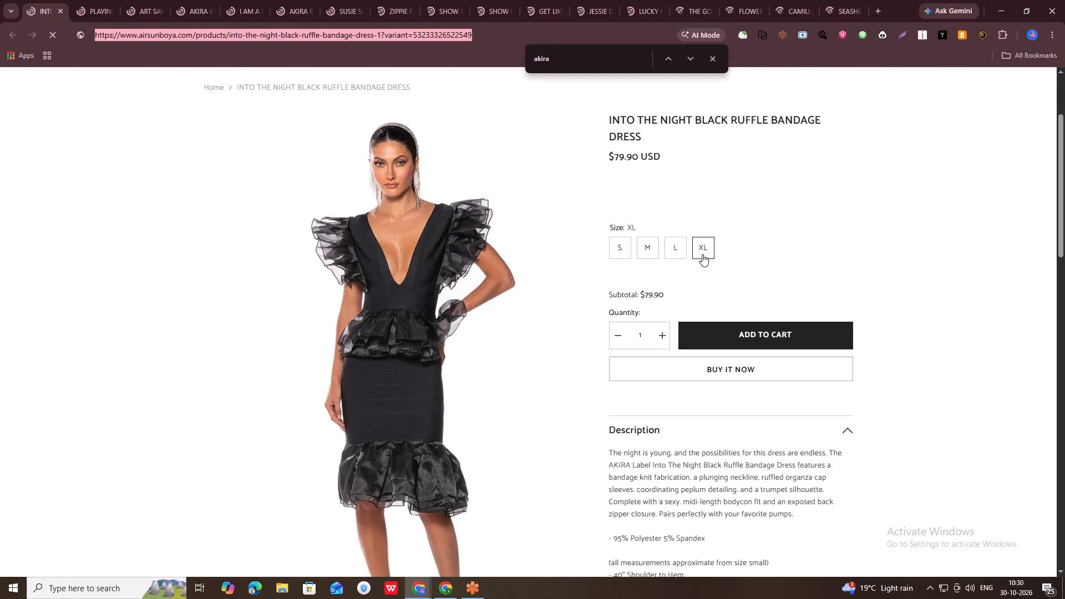
{"action": "key", "text": "Down"}
{"action": "key", "text": "ctrl+v"}
{"action": "key", "text": "alt+Tab"}
{"action": "key", "text": "ctrl+w"}
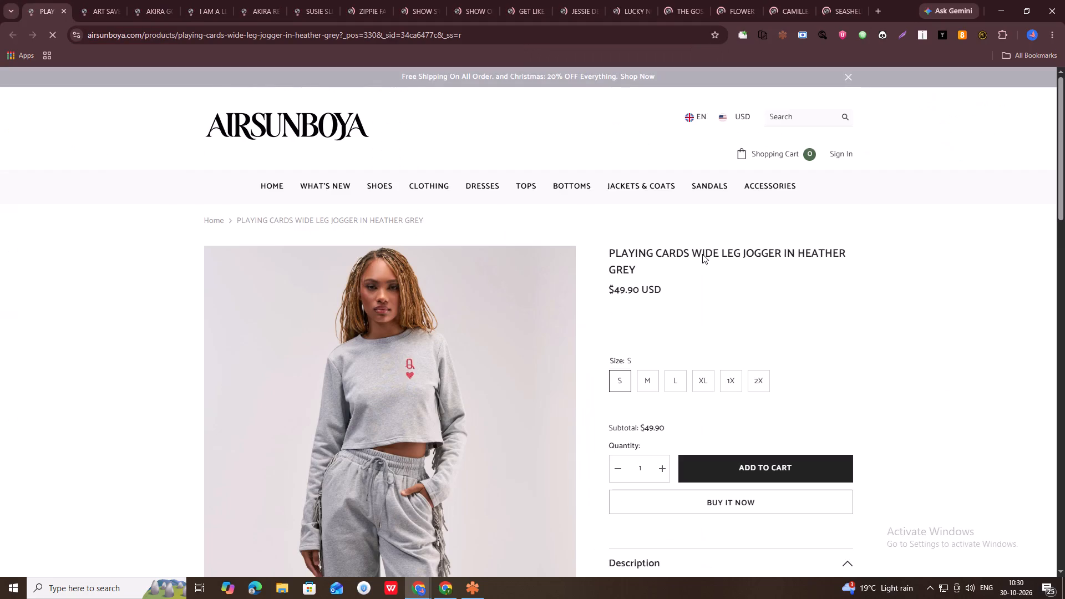
Search the Playing Cards wide leg jogger page for "akira" and paste its page link into the Links column at C78283.
{"action": "key", "text": "ctrl+f"}
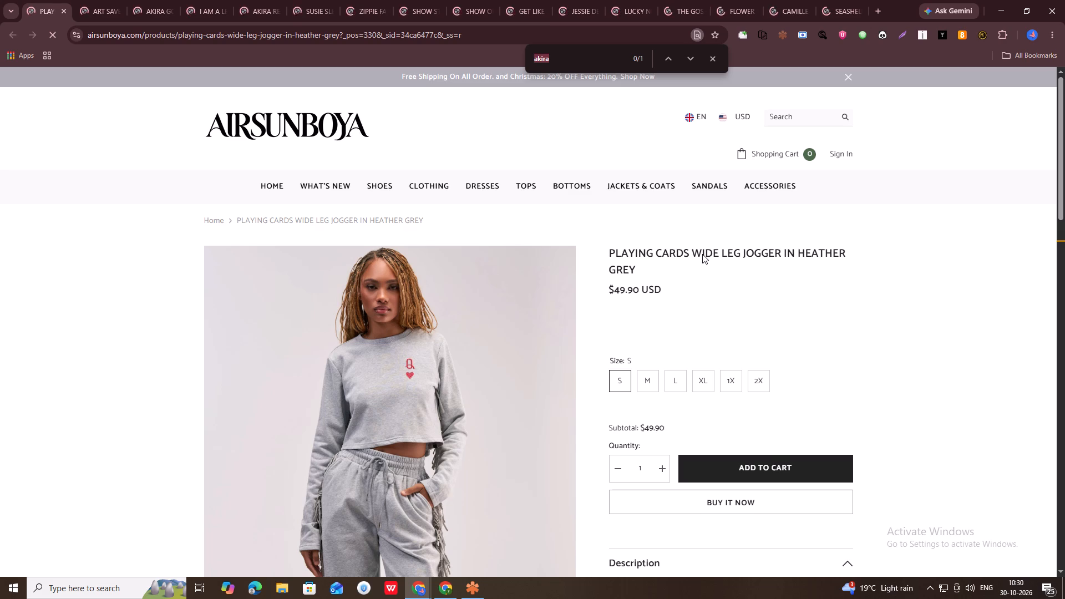
{"action": "key", "text": "Down"}
{"action": "key", "text": "Down"}
{"action": "key", "text": "Down"}
{"action": "key", "text": "Down"}
{"action": "key", "text": "Down"}
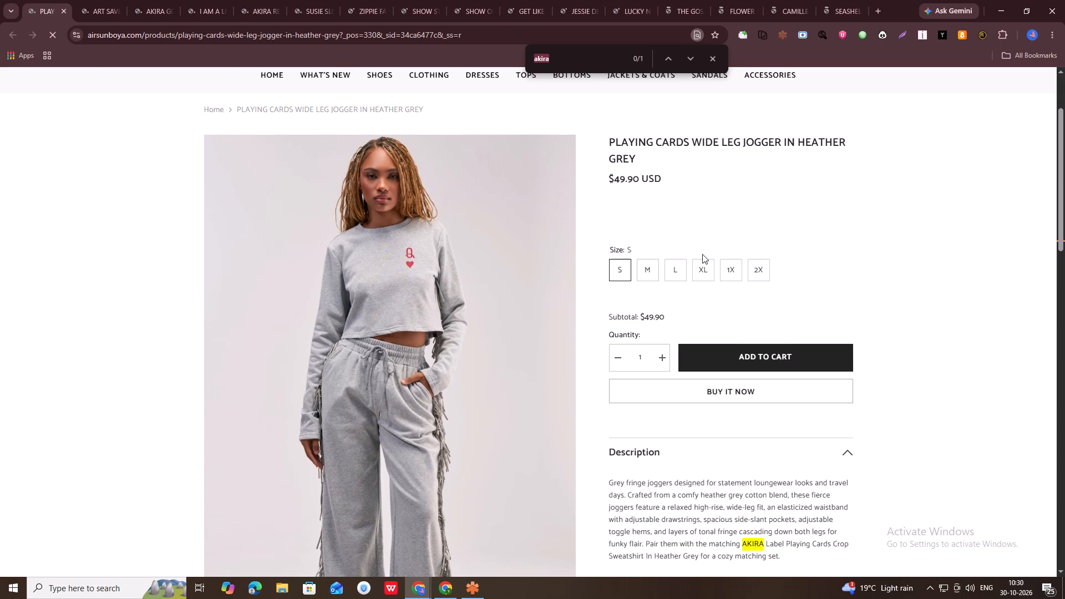
{"action": "key", "text": "ctrl+l"}
{"action": "key", "text": "ctrl+c"}
{"action": "key", "text": "ctrl+c"}
{"action": "key", "text": "alt+Tab"}
{"action": "key", "text": "Down"}
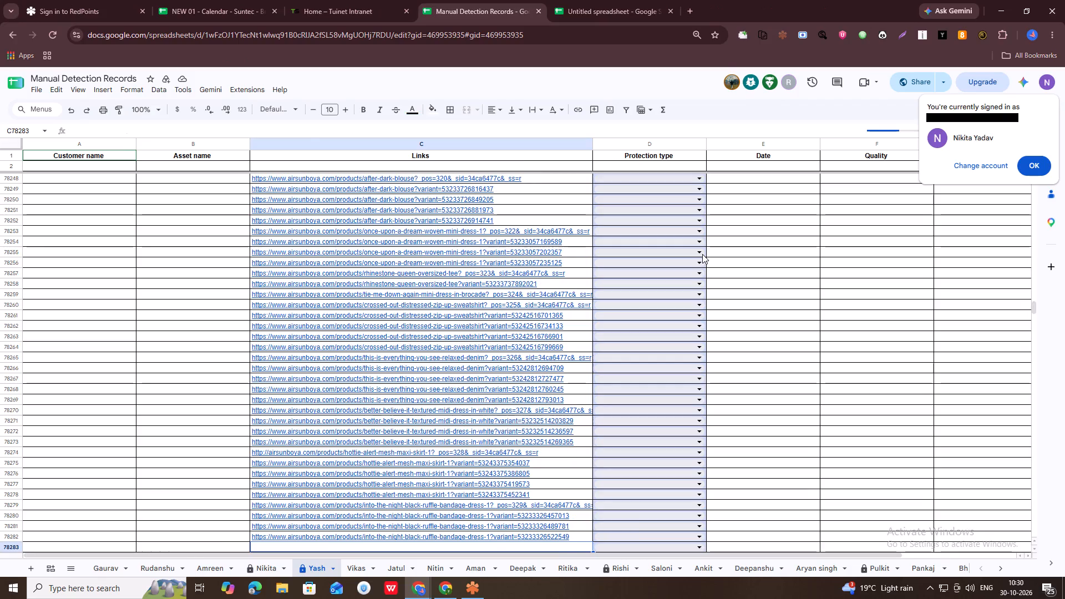
{"action": "key", "text": "ctrl+v"}
Choose size M of the Playing Cards jogger and paste that variant's link into the Links column at C78284.
{"action": "key", "text": "alt+Tab"}
{"action": "left_click", "coordinate": [645, 277]}
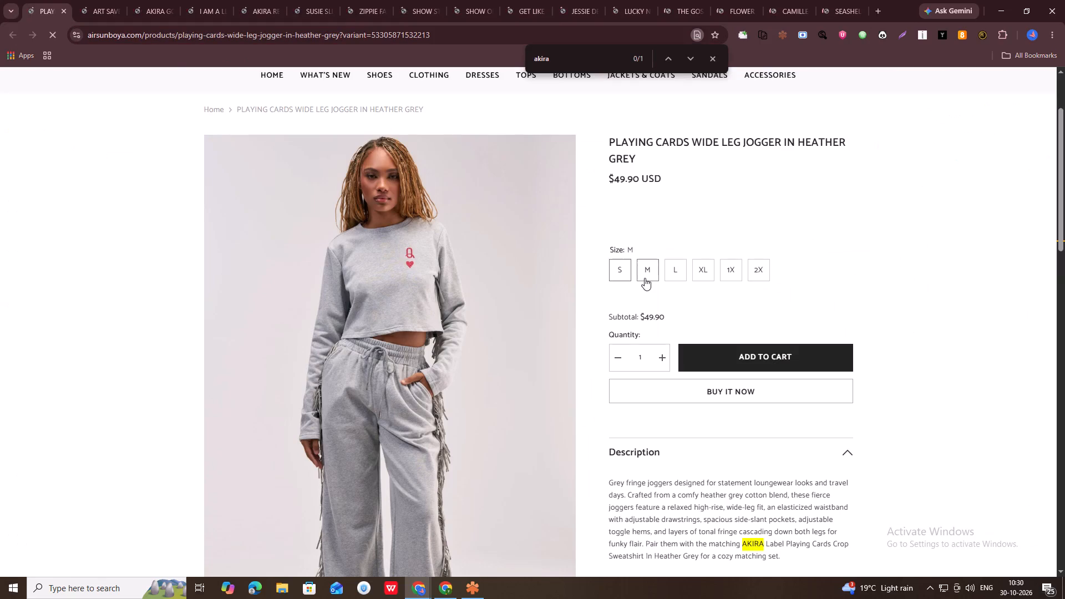
{"action": "key", "text": "ctrl+l"}
{"action": "key", "text": "ctrl+c"}
{"action": "key", "text": "alt+Tab"}
{"action": "key", "text": "Down"}
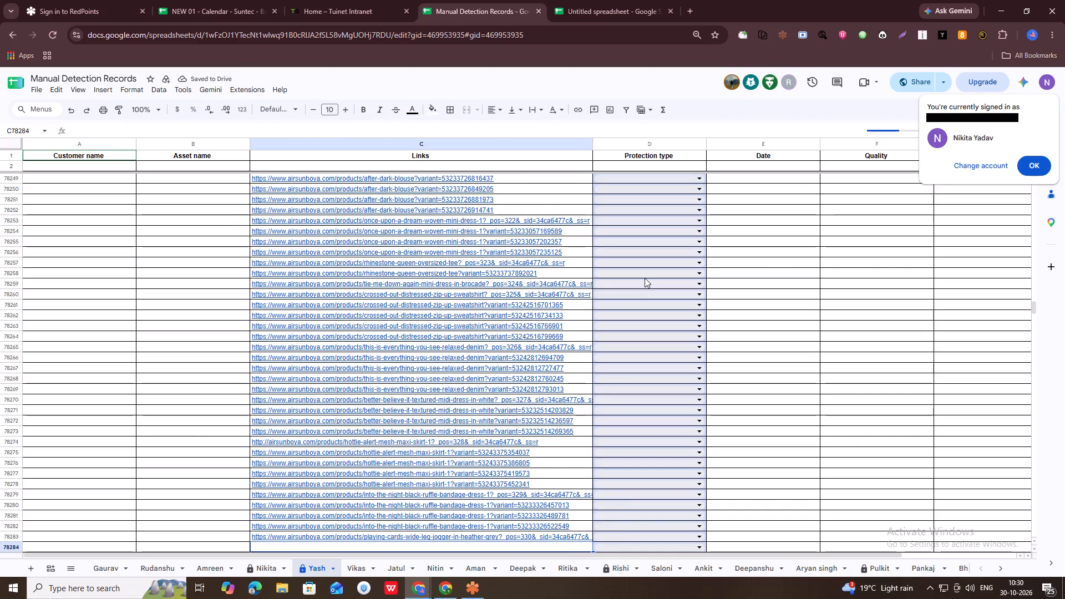
{"action": "key", "text": "ctrl+v"}
Choose size L of the Playing Cards jogger and paste that variant's link into the Links column at C78285.
{"action": "key", "text": "alt+Tab"}
{"action": "left_click", "coordinate": [676, 266]}
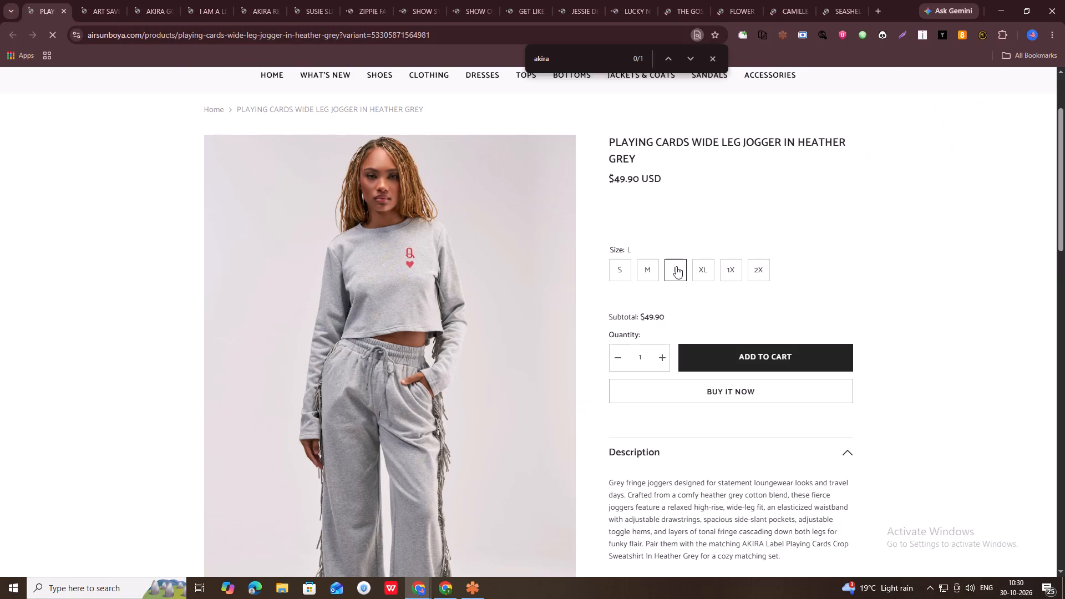
{"action": "key", "text": "ctrl+l"}
{"action": "key", "text": "ctrl+c"}
{"action": "key", "text": "alt+Tab"}
{"action": "key", "text": "Down"}
{"action": "key", "text": "ctrl+v"}
Choose size XL of the Playing Cards jogger and paste that variant's link into the Links column at C78286.
{"action": "key", "text": "alt+Tab"}
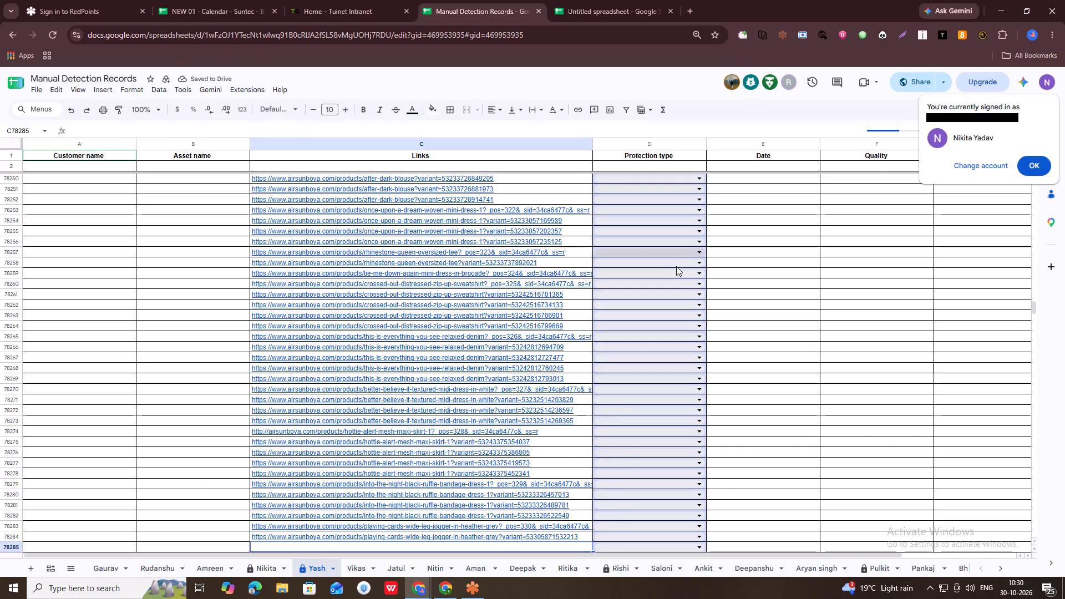
{"action": "left_click", "coordinate": [696, 277]}
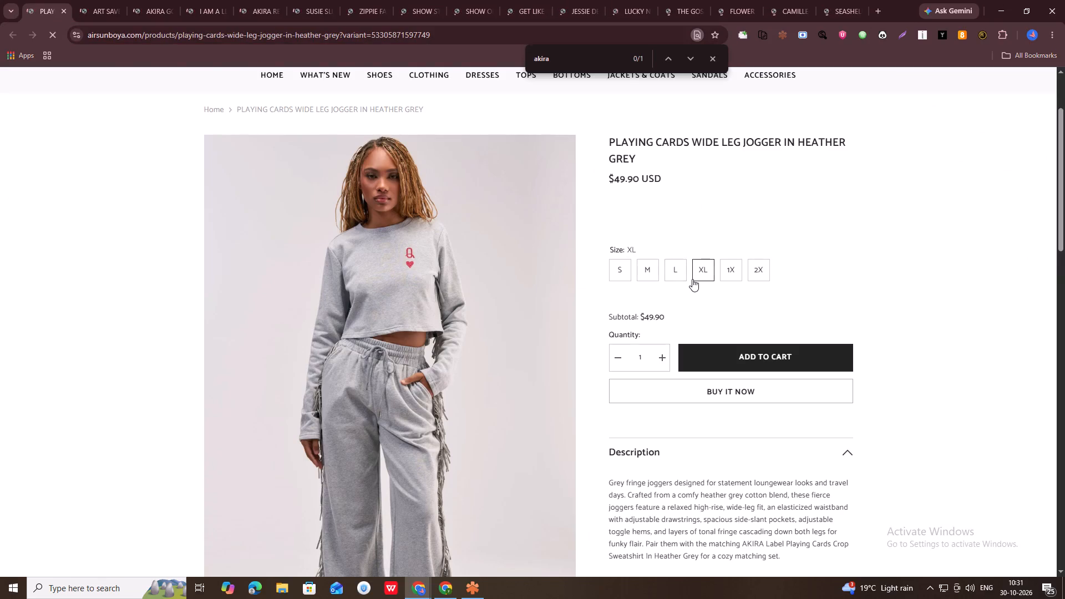
{"action": "key", "text": "ctrl+l"}
{"action": "key", "text": "ctrl+c"}
{"action": "key", "text": "alt+Tab"}
{"action": "key", "text": "Down"}
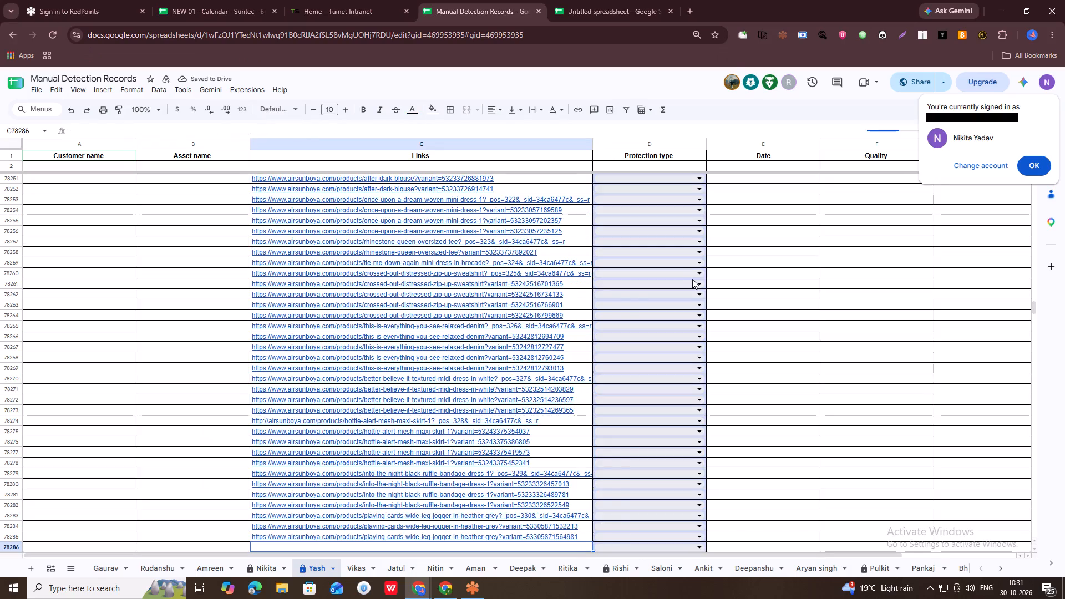
{"action": "key", "text": "ctrl+v"}
Choose size 1X of the Playing Cards jogger and paste that variant's link into the Links column at C78287.
{"action": "key", "text": "alt+Tab"}
{"action": "left_click", "coordinate": [727, 278]}
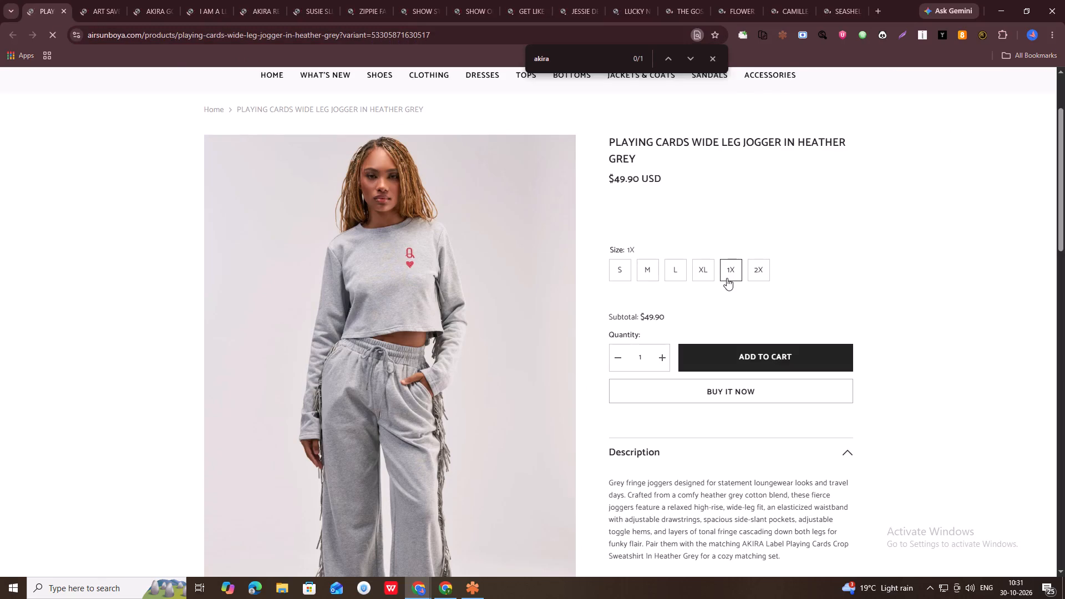
{"action": "key", "text": "ctrl+l"}
{"action": "key", "text": "ctrl+c"}
{"action": "key", "text": "alt+Tab"}
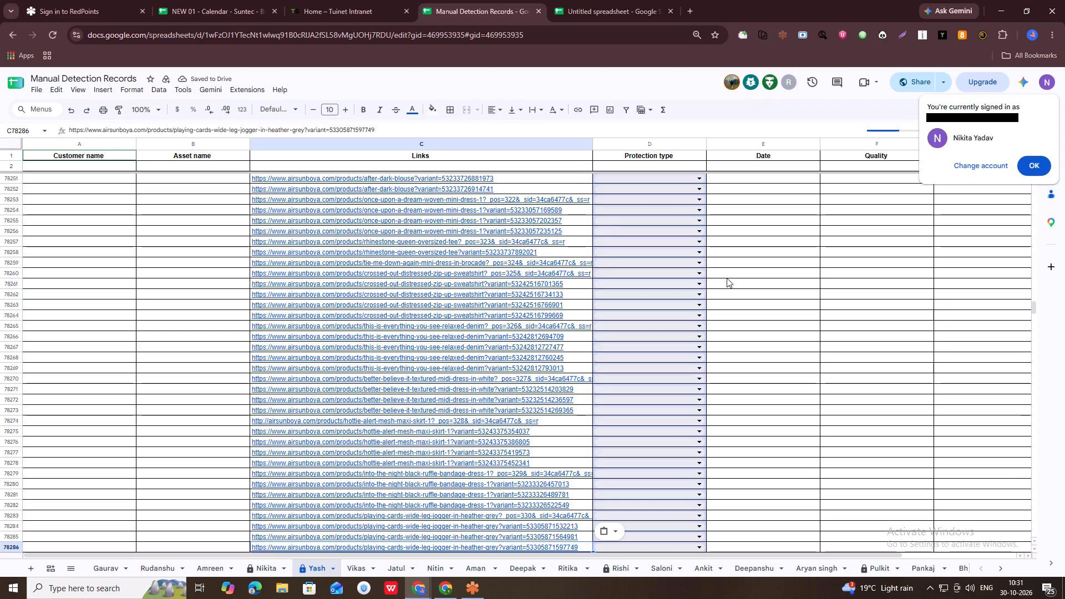
{"action": "key", "text": "Down"}
{"action": "key", "text": "ctrl+v"}
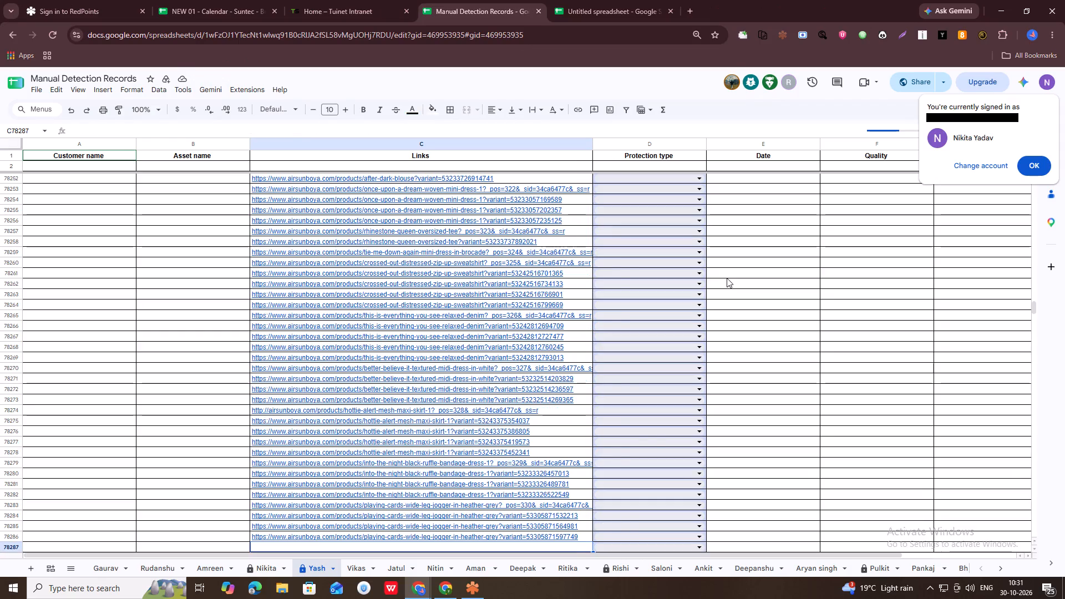
Record the Playing Cards jogger's size 2X variant link in the Links column at C78288 and close its product page.
{"action": "key", "text": "alt+Tab"}
{"action": "left_click", "coordinate": [748, 276]}
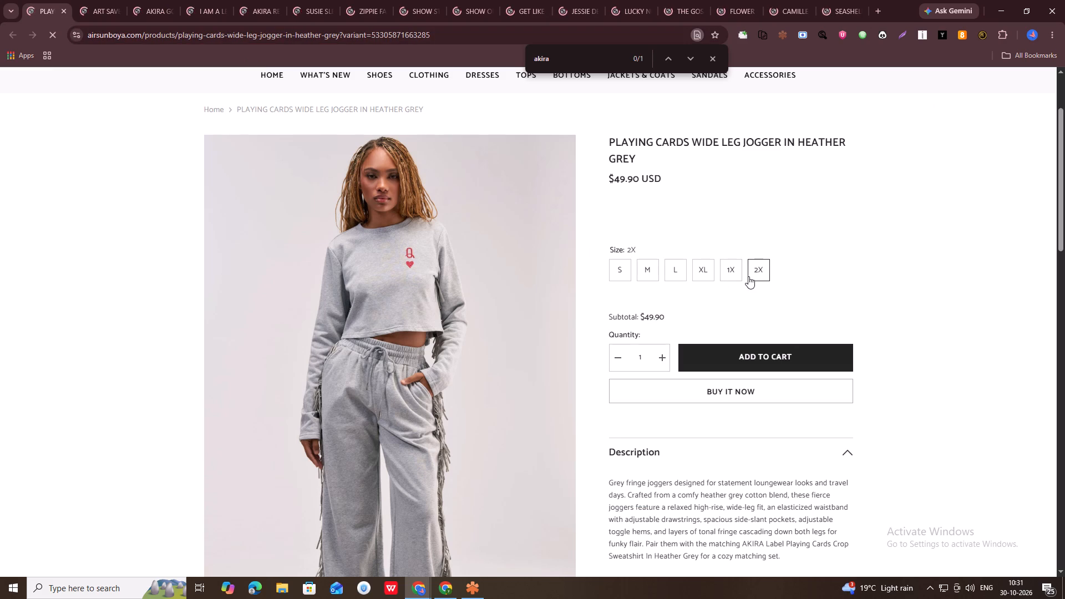
{"action": "key", "text": "ctrl+l"}
{"action": "key", "text": "ctrl+c"}
{"action": "key", "text": "ctrl+c"}
{"action": "key", "text": "ctrl+c"}
{"action": "key", "text": "ctrl+c"}
{"action": "key", "text": "ctrl+c"}
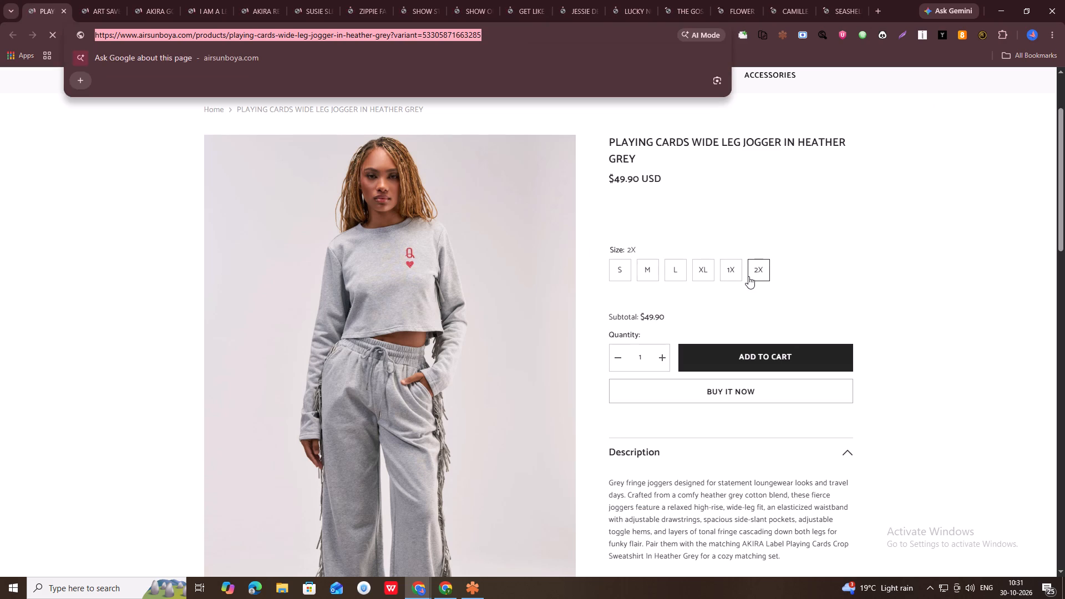
{"action": "key", "text": "alt+Tab"}
{"action": "key", "text": "Down"}
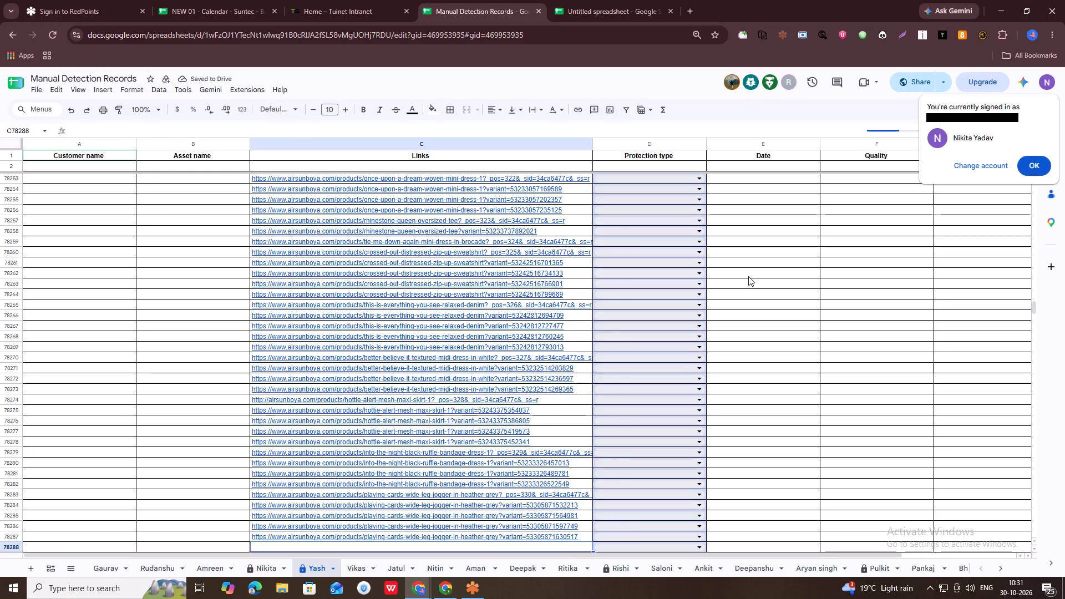
{"action": "key", "text": "ctrl+v"}
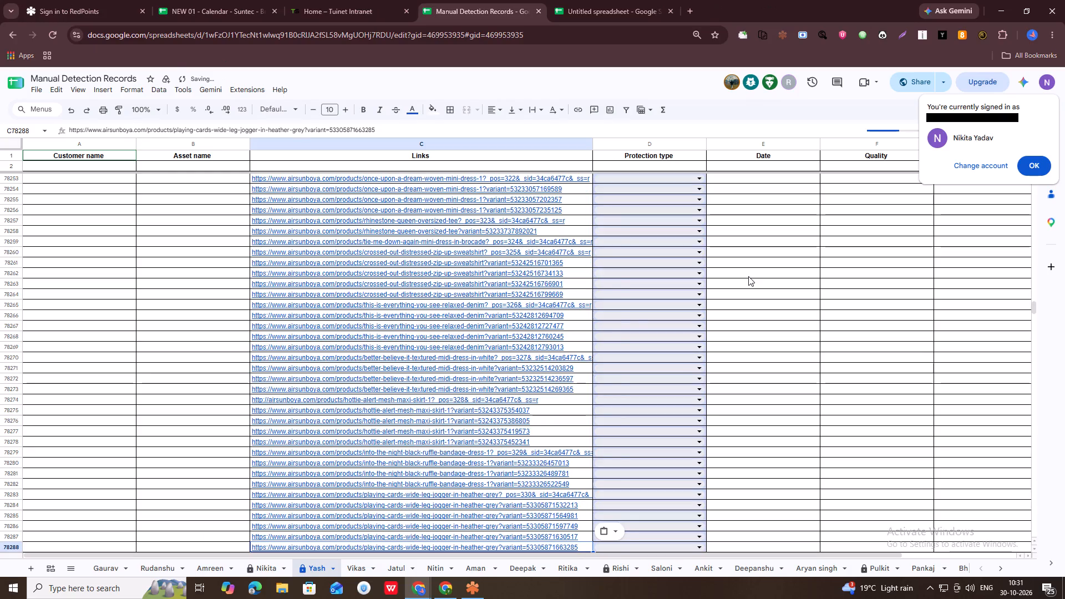
{"action": "key", "text": "alt+Tab"}
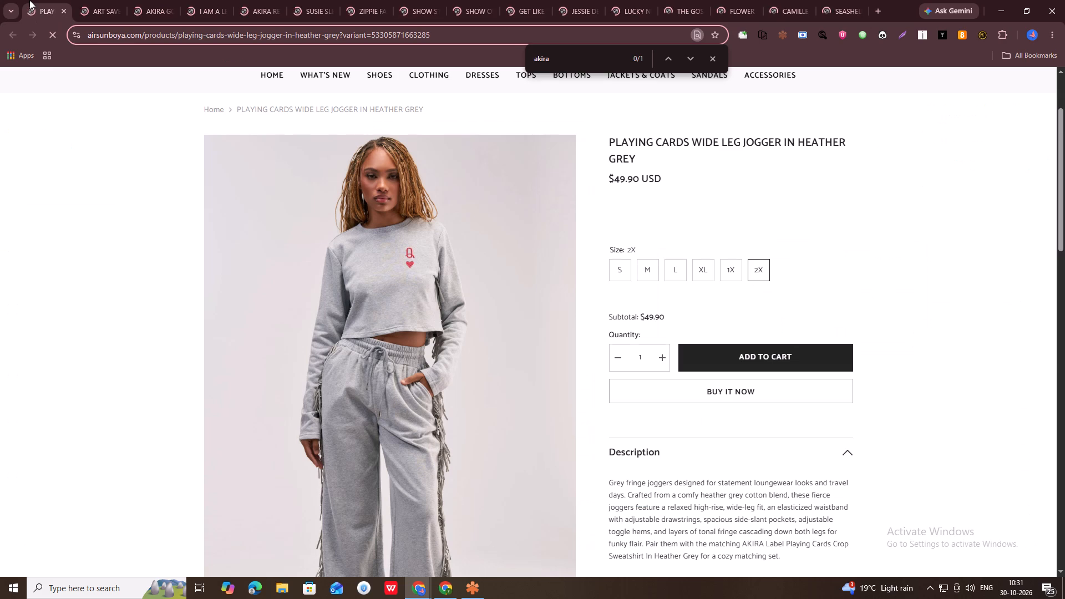
{"action": "middle_click", "coordinate": [29, 0]}
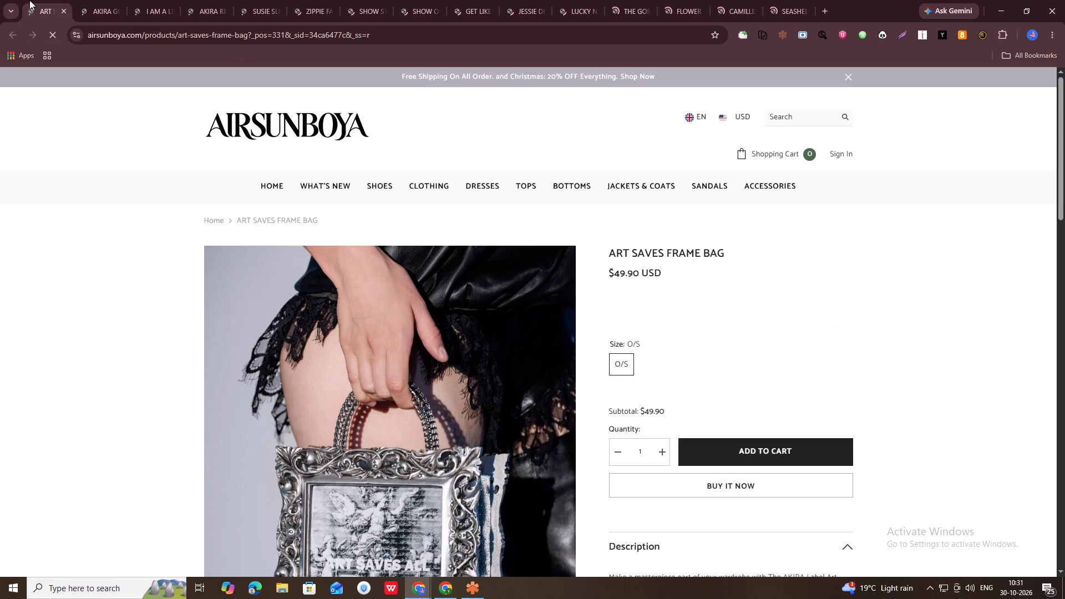
Close the Art Saves Frame Bag product page.
{"action": "middle_click", "coordinate": [39, 0]}
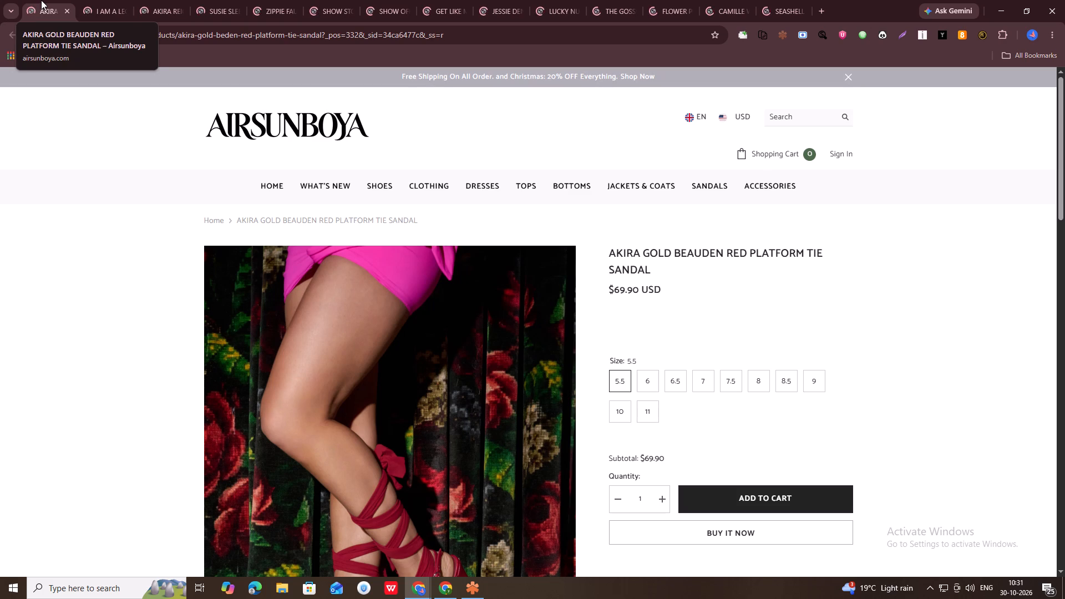
Review the Akira Gold Beauden red platform tie sandal page and copy its page link.
{"action": "scroll", "coordinate": [209, 219], "scroll_direction": "down", "scroll_amount": 1}
{"action": "scroll", "coordinate": [296, 441], "scroll_direction": "down", "scroll_amount": 1}
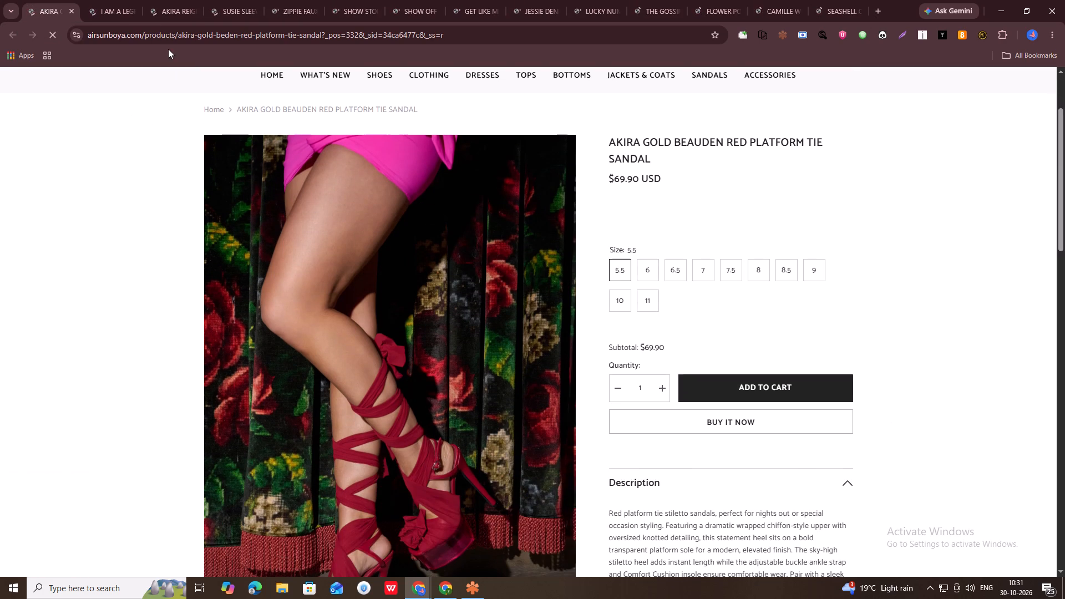
{"action": "left_click", "coordinate": [165, 35]}
{"action": "key", "text": "ctrl+c"}
Paste the Beauden red platform tie sandal link into I635 of the untitled spreadsheet and close its product page.
{"action": "key", "text": "alt+Tab"}
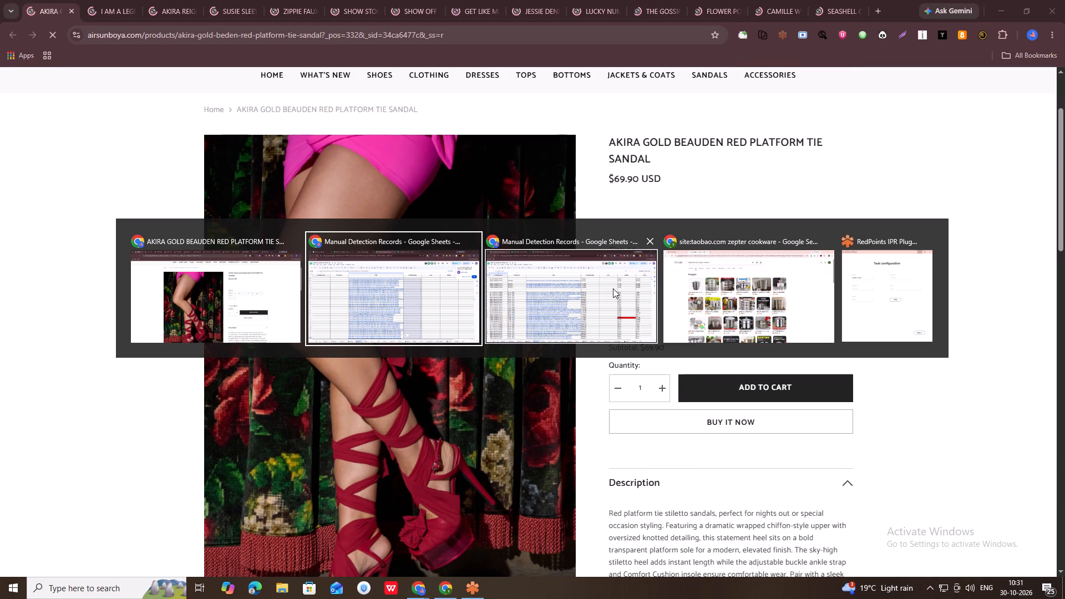
{"action": "left_click_drag", "start_coordinate": [429, 283], "coordinate": [432, 290], "text": "alt"}
{"action": "left_click", "coordinate": [662, 0]}
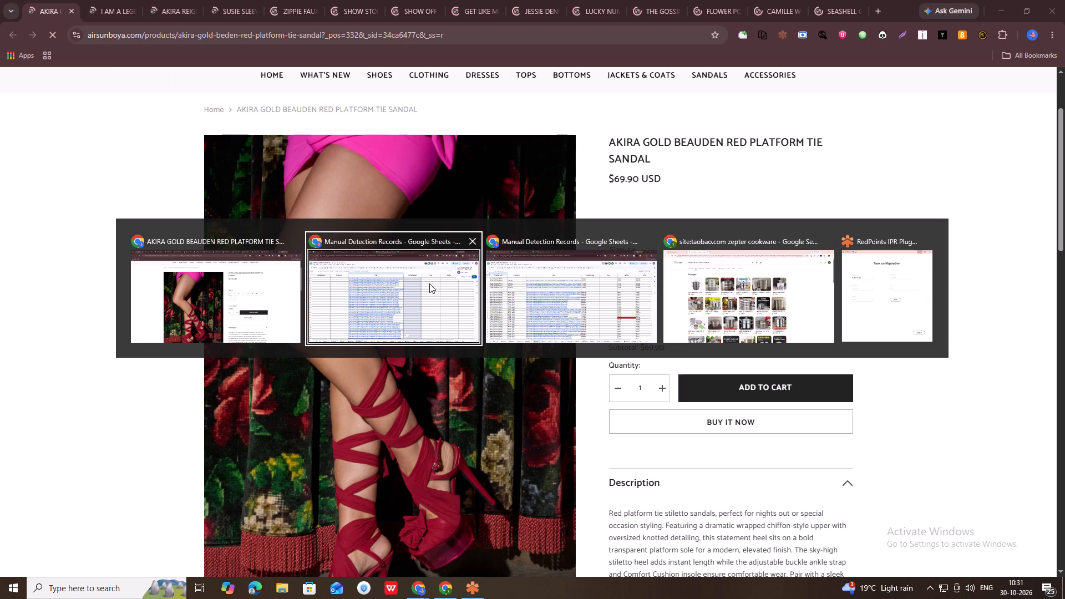
{"action": "scroll", "coordinate": [433, 422], "scroll_direction": "down", "scroll_amount": 6}
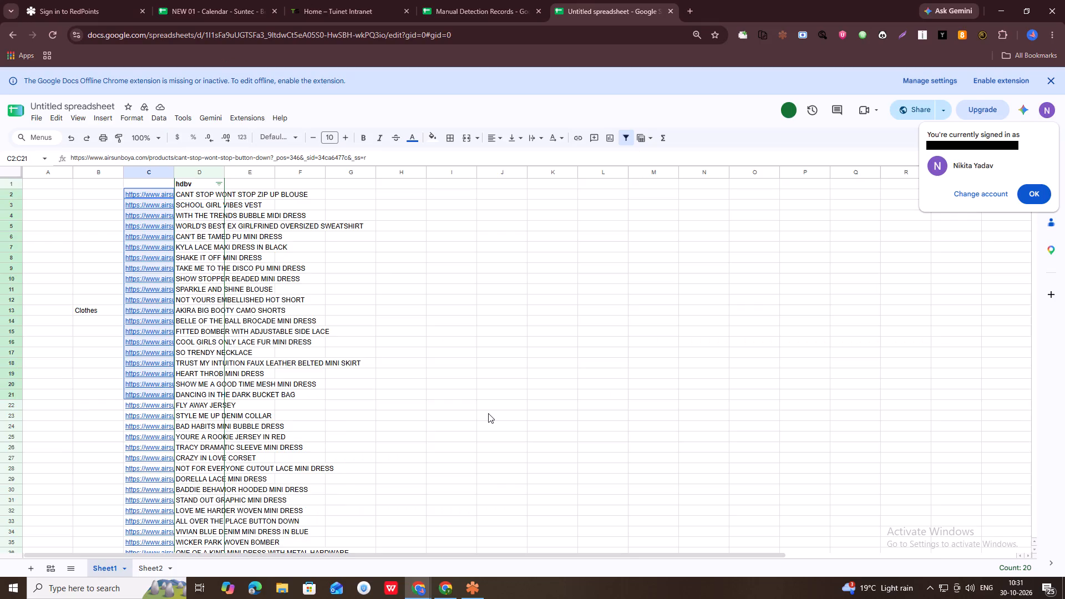
{"action": "left_click", "coordinate": [427, 413]}
{"action": "key", "text": "Right"}
{"action": "key", "text": "ctrl+Down"}
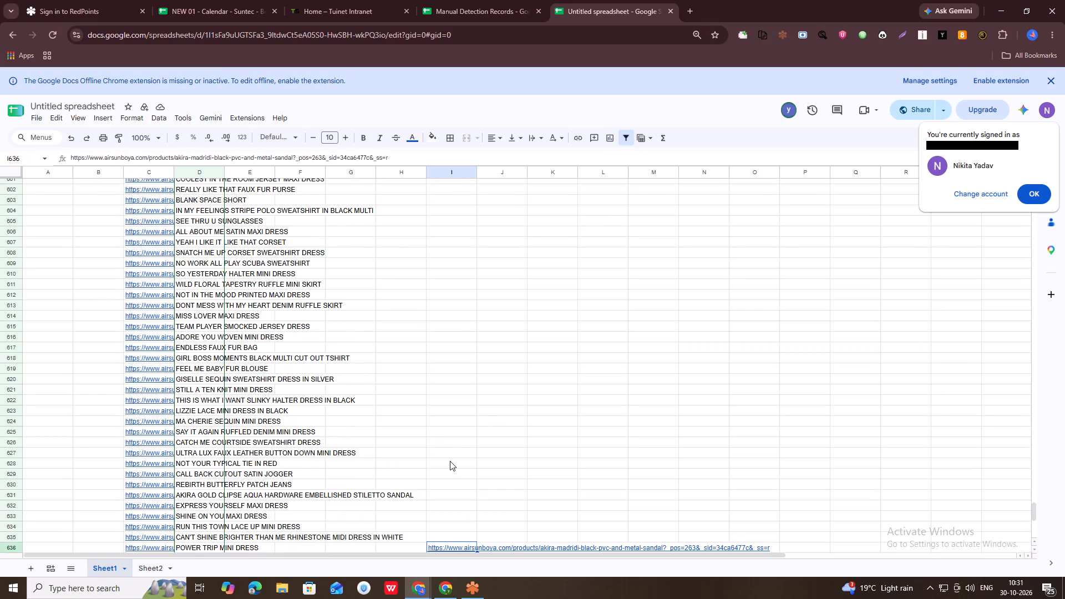
{"action": "key", "text": "Up"}
{"action": "key", "text": "ctrl+v"}
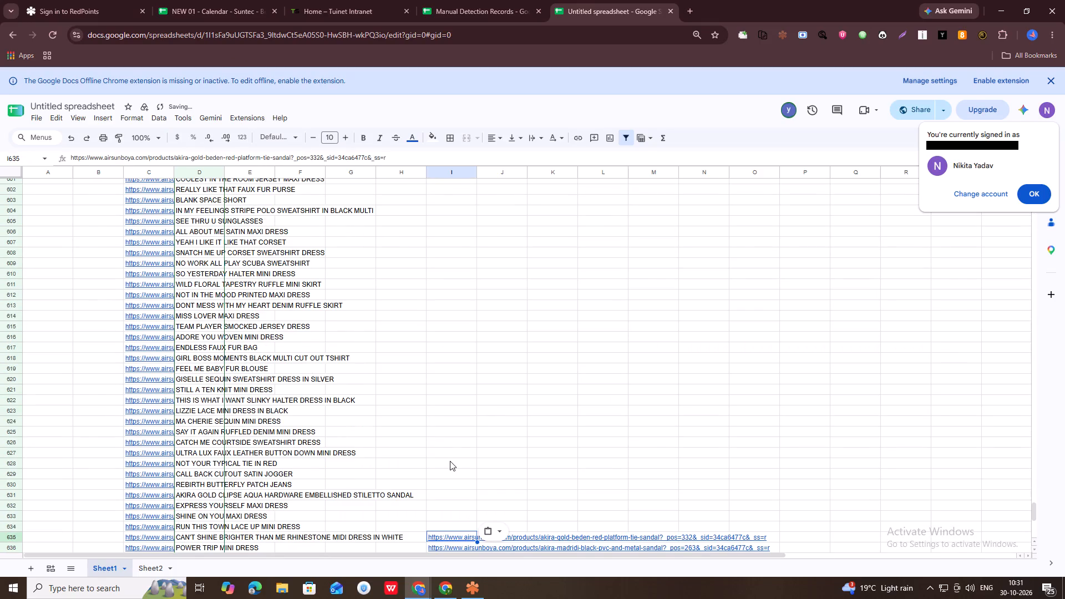
{"action": "key", "text": "alt+Tab"}
{"action": "key", "text": "ctrl+w"}
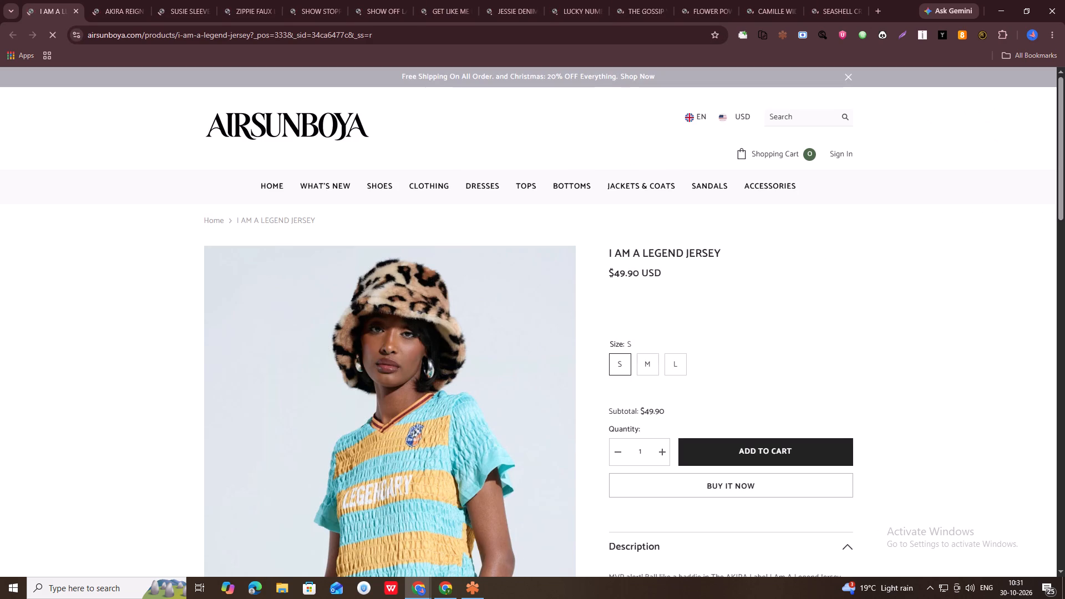
Search the I Am A Legend Jersey product page for AKIRA.
{"action": "key", "text": "ctrl+f"}
{"action": "key", "text": "ctrl+v"}
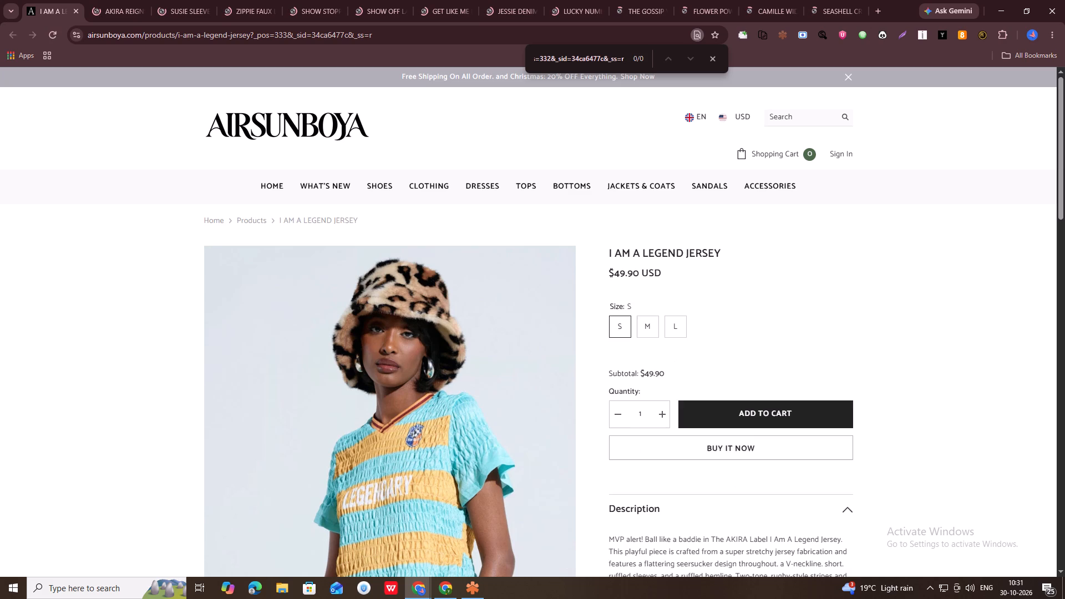
{"action": "key", "text": "Down"}
{"action": "key", "text": "Down"}
{"action": "key", "text": "Down"}
{"action": "key", "text": "Down"}
{"action": "key", "text": "Down"}
{"action": "key", "text": "Down"}
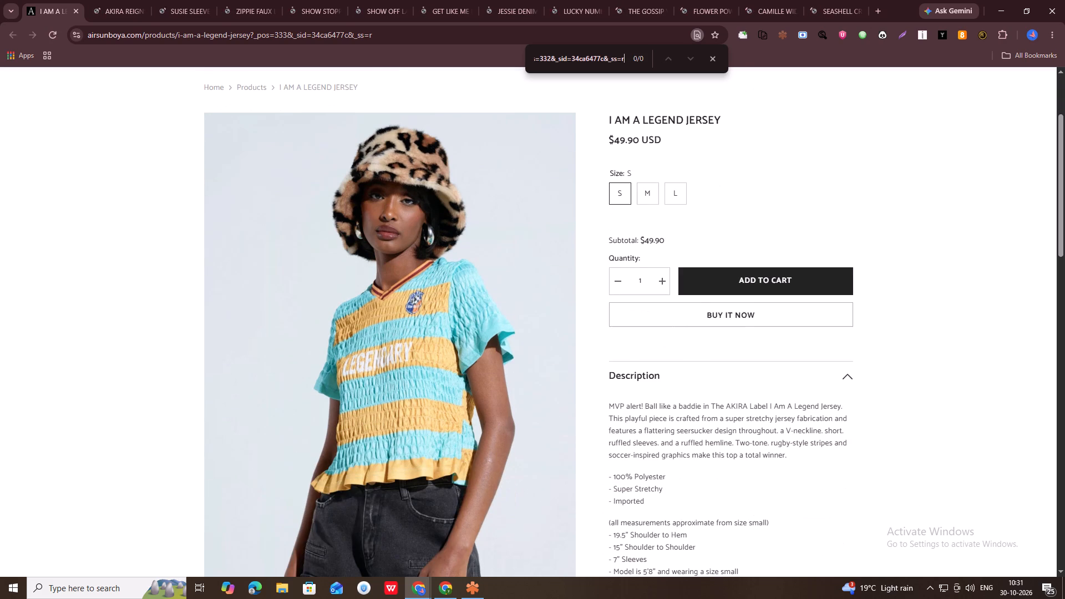
{"action": "key", "text": "ctrl+a"}
{"action": "key", "text": "BackSpace"}
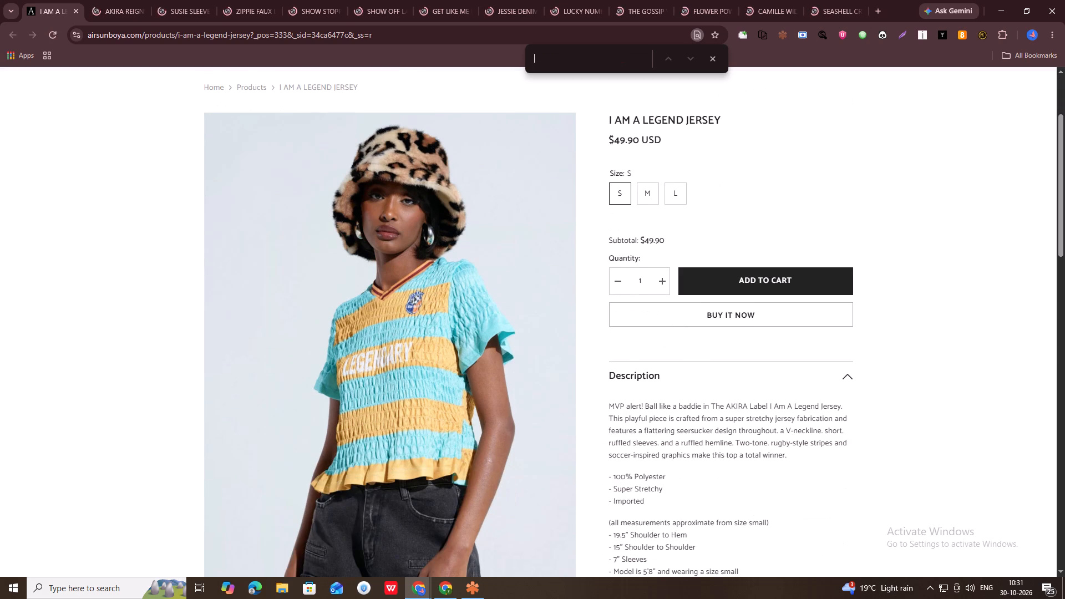
{"action": "type", "text": "AKIRA"}
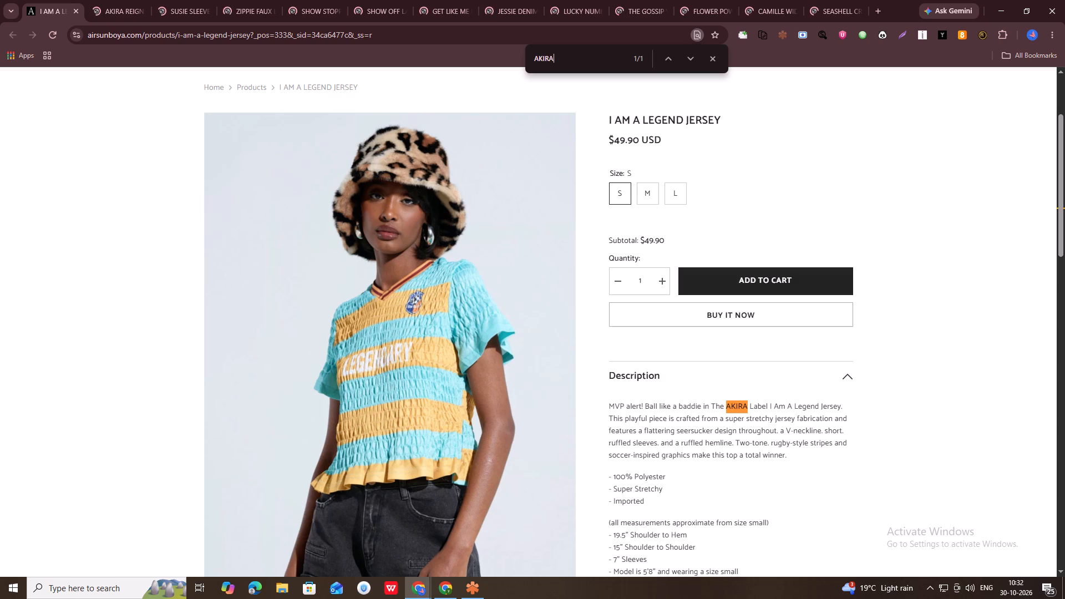
Copy the I Am A Legend Jersey page link into the Links column of Manual Detection Records at C78289.
{"action": "key", "text": "ctrl+l"}
{"action": "key", "text": "ctrl+c"}
{"action": "key", "text": "ctrl+c"}
{"action": "key", "text": "alt+Tab"}
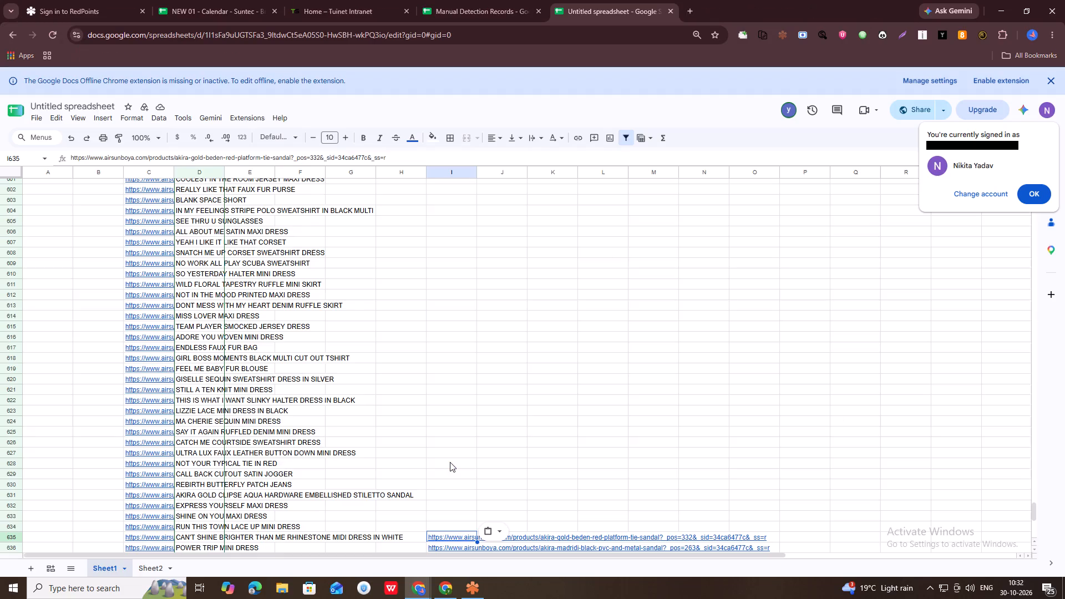
{"action": "key", "text": "Down"}
{"action": "key", "text": "ctrl+shift+Tab"}
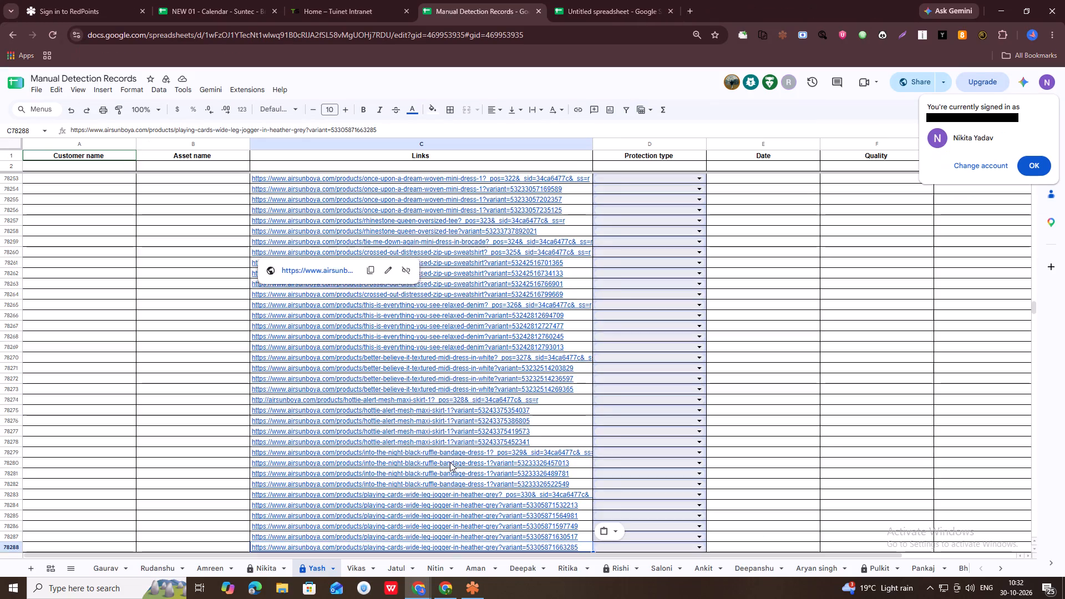
{"action": "key", "text": "Down"}
{"action": "key", "text": "ctrl+v"}
{"action": "key", "text": "alt+Tab"}
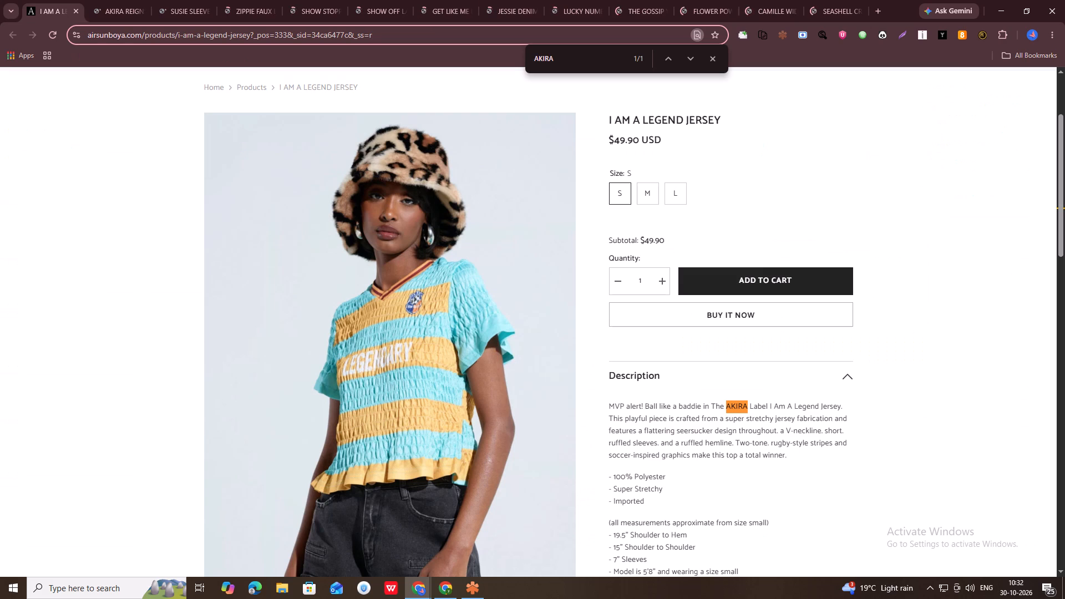
Choose size M of the I Am A Legend Jersey and paste that variant's link into the Links column at C78290.
{"action": "left_click", "coordinate": [646, 197]}
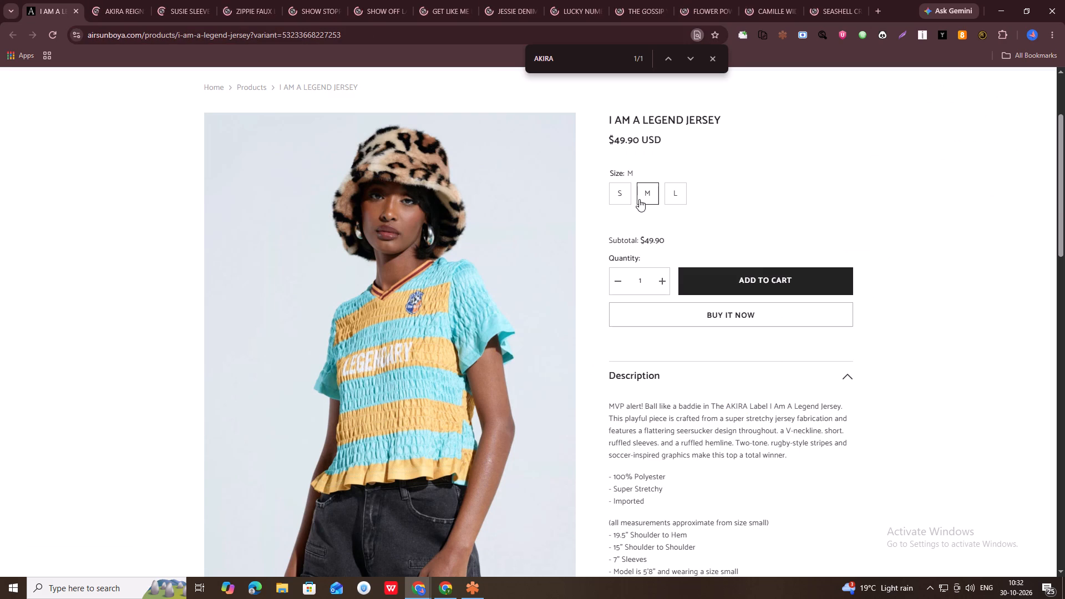
{"action": "key", "text": "ctrl+l"}
{"action": "key", "text": "ctrl+c"}
{"action": "key", "text": "alt+Tab"}
{"action": "key", "text": "Down"}
{"action": "key", "text": "ctrl+v"}
{"action": "key", "text": "alt+Tab"}
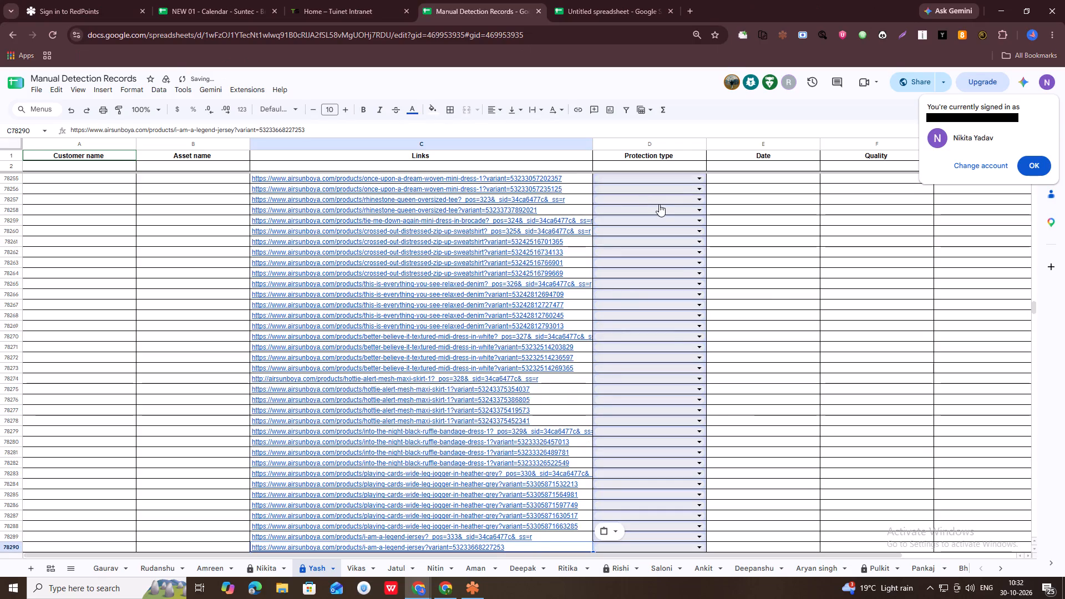
Record the I Am A Legend Jersey's size L variant link in the Links column at C78291 and close its product page.
{"action": "left_click", "coordinate": [671, 199]}
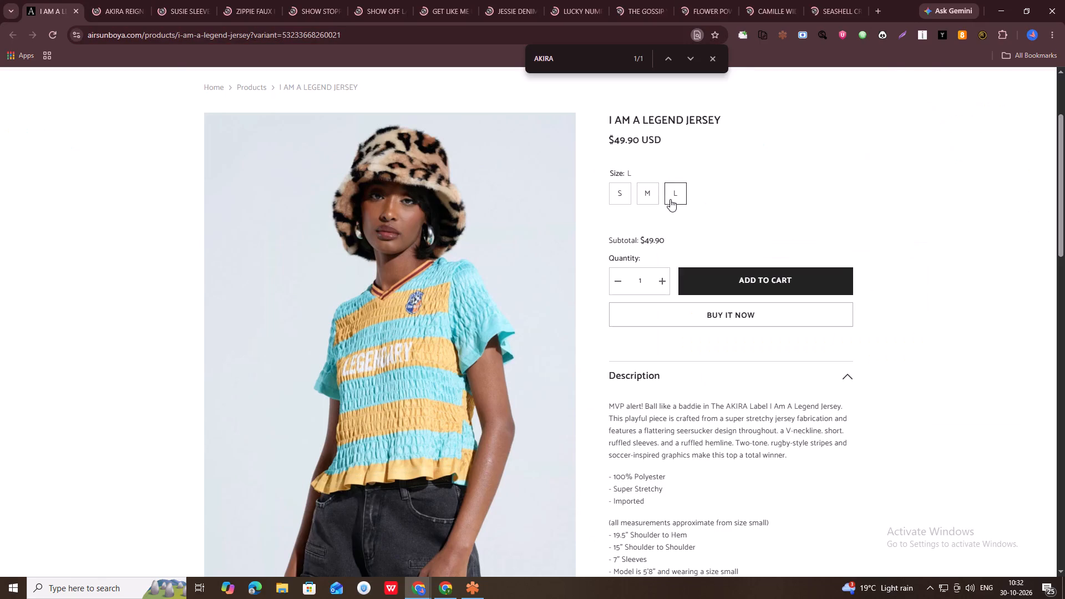
{"action": "key", "text": "ctrl+l"}
{"action": "key", "text": "ctrl+c"}
{"action": "key", "text": "alt+Tab"}
{"action": "key", "text": "Down"}
{"action": "key", "text": "ctrl+v"}
{"action": "key", "text": "alt+Tab"}
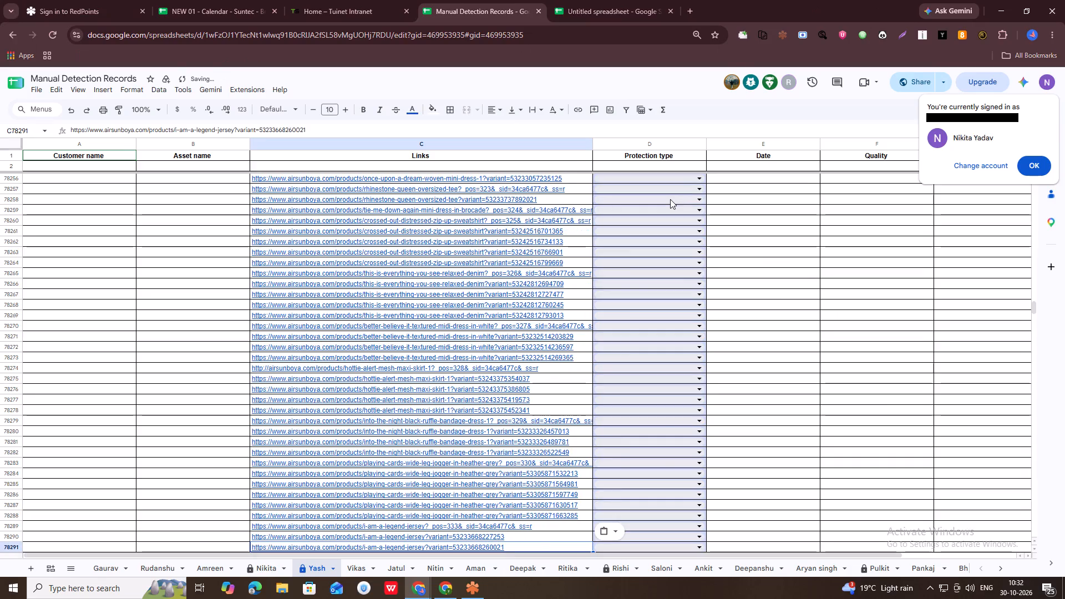
{"action": "key", "text": "ctrl+w"}
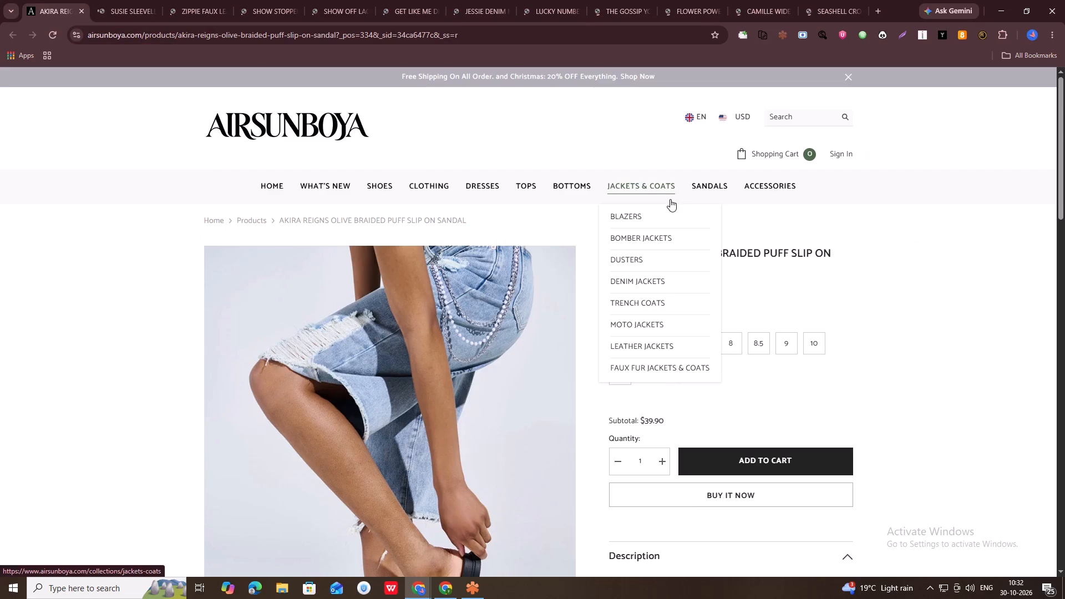
Review the Akira Reigns olive braided puff slip on sandal page and close it.
{"action": "scroll", "coordinate": [781, 329], "scroll_direction": "down", "scroll_amount": 2}
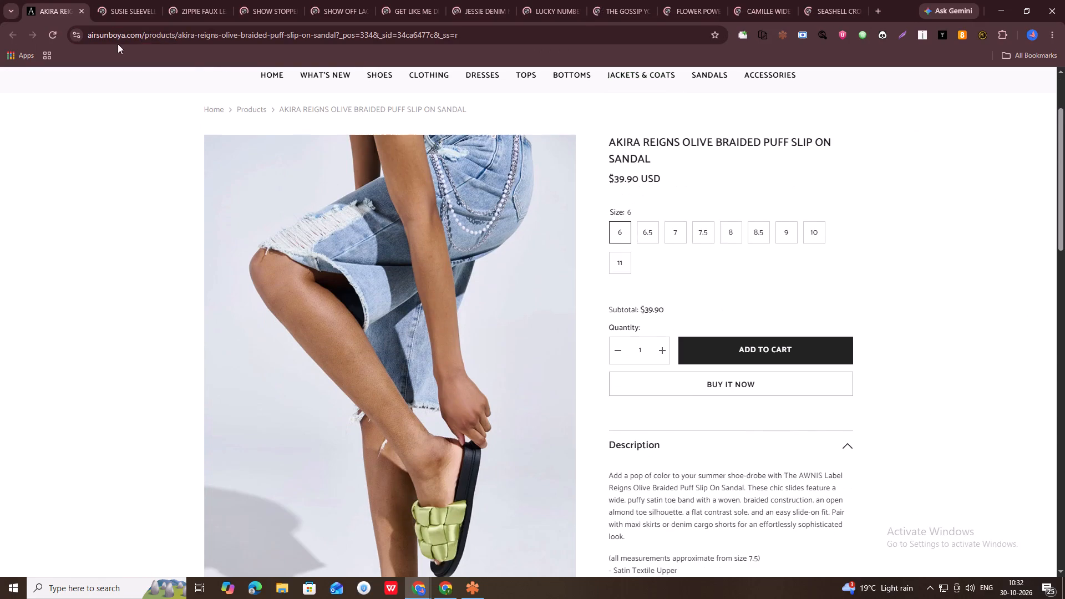
{"action": "middle_click", "coordinate": [48, 0]}
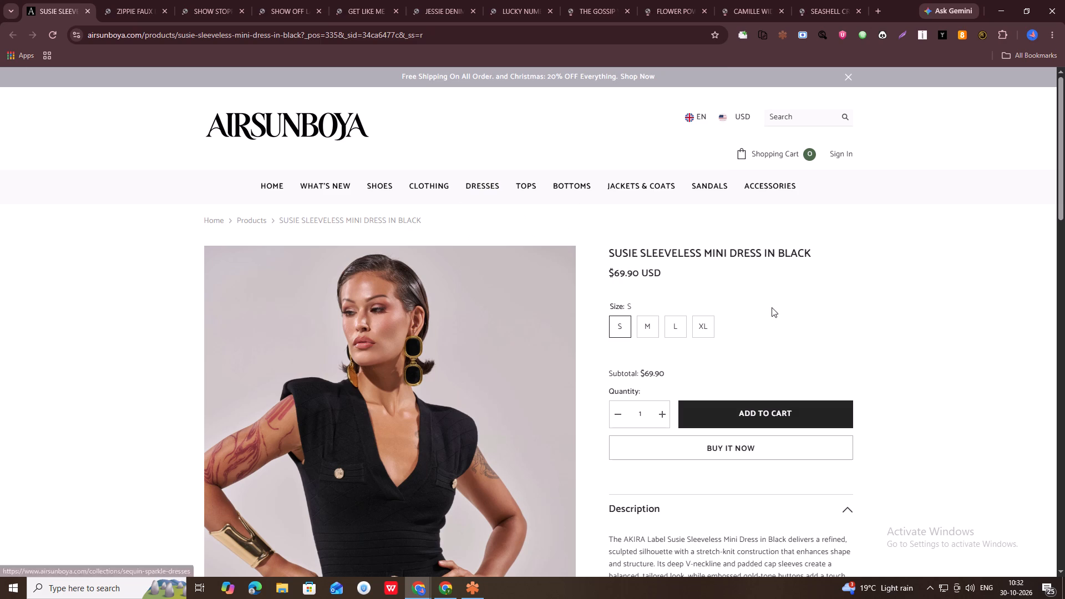
Check the Susie Sleeveless Mini Dress in Black page for AKIRA and paste its page link into the Links column at C78292.
{"action": "key", "text": "ctrl+f"}
{"action": "key", "text": "ctrl+d"}
{"action": "left_click", "coordinate": [696, 152]}
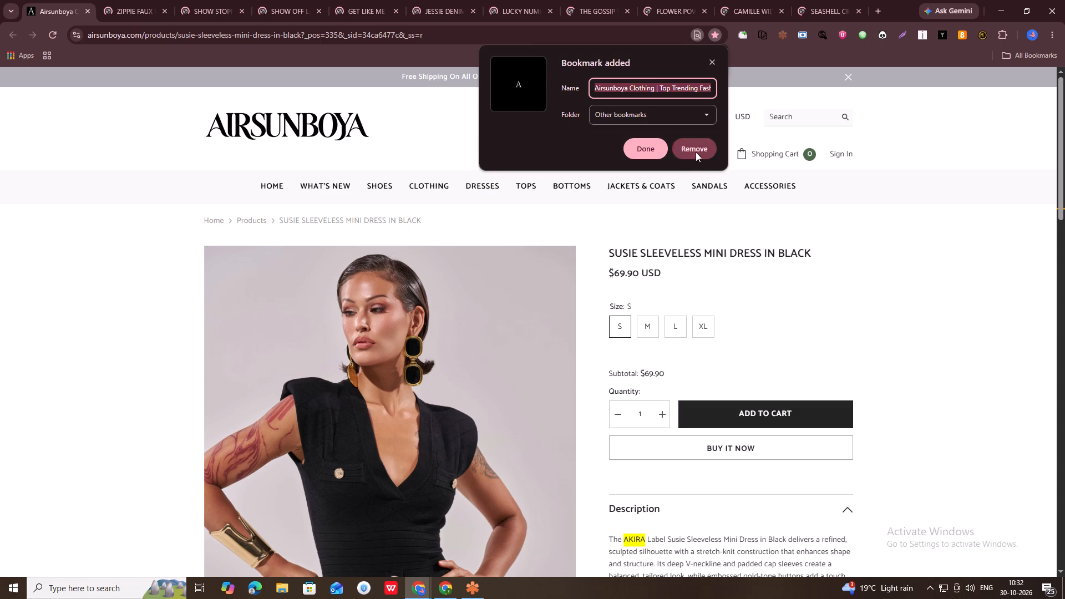
{"action": "key", "text": "ctrl+l"}
{"action": "key", "text": "ctrl+c"}
{"action": "key", "text": "ctrl+c"}
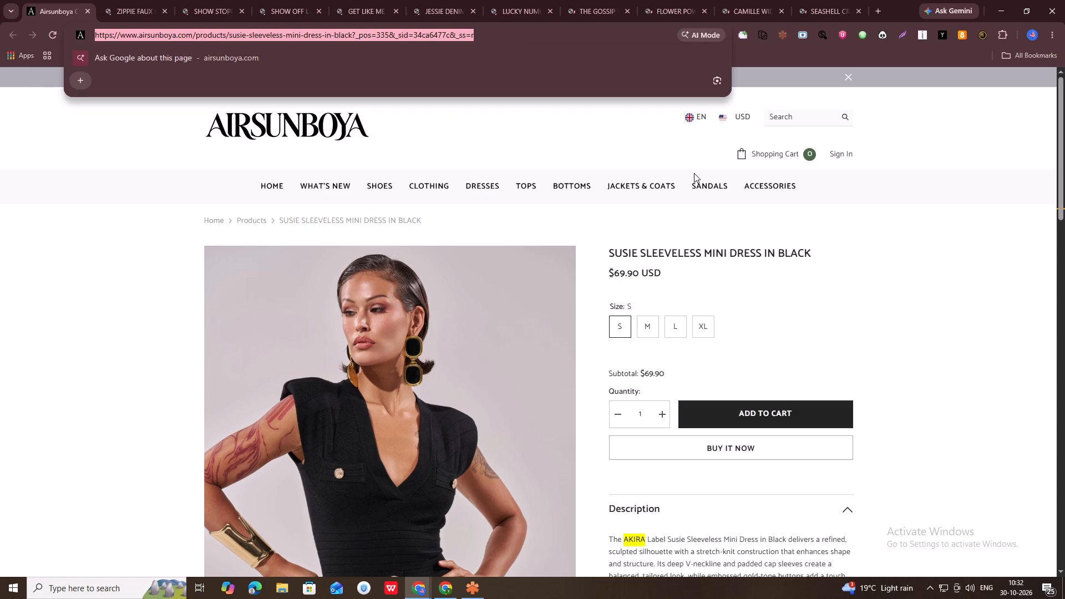
{"action": "key", "text": "alt+Tab"}
{"action": "key", "text": "Down"}
{"action": "scroll", "coordinate": [597, 313], "scroll_direction": "down", "scroll_amount": 1}
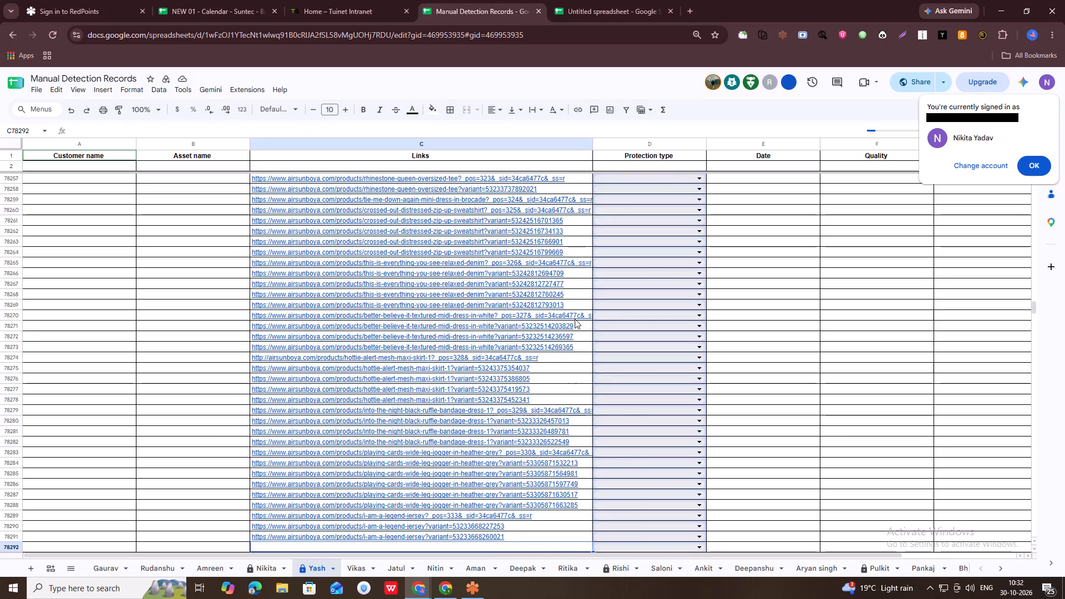
{"action": "key", "text": "ctrl+v"}
{"action": "key", "text": "alt+Tab"}
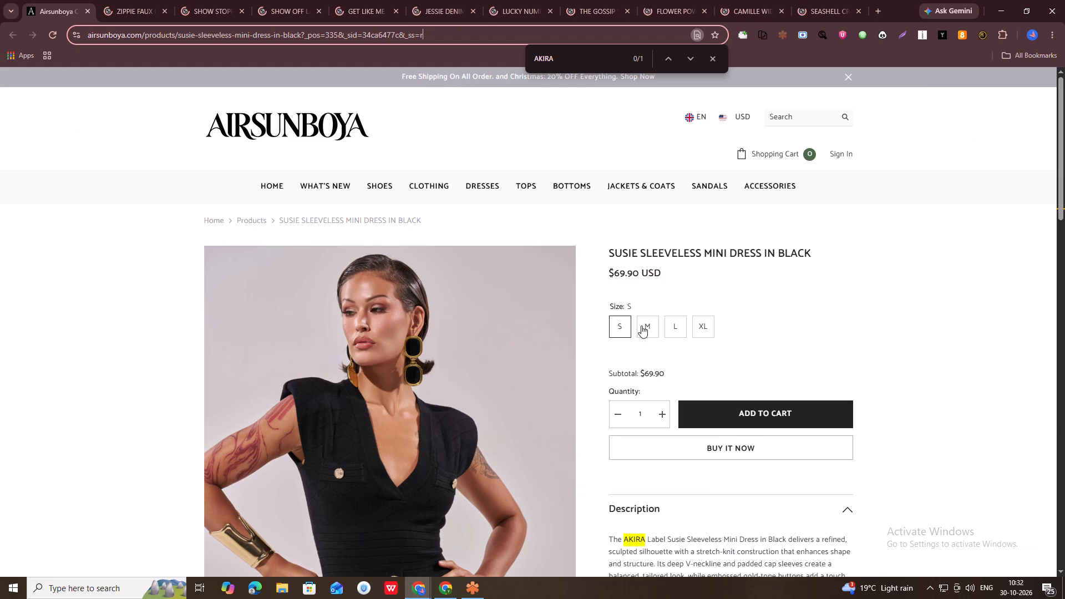
Choose size M of the Susie mini dress and paste that variant's link into the Links column at C78293.
{"action": "left_click", "coordinate": [641, 328]}
{"action": "key", "text": "ctrl+l"}
{"action": "key", "text": "ctrl+c"}
{"action": "key", "text": "alt+Tab"}
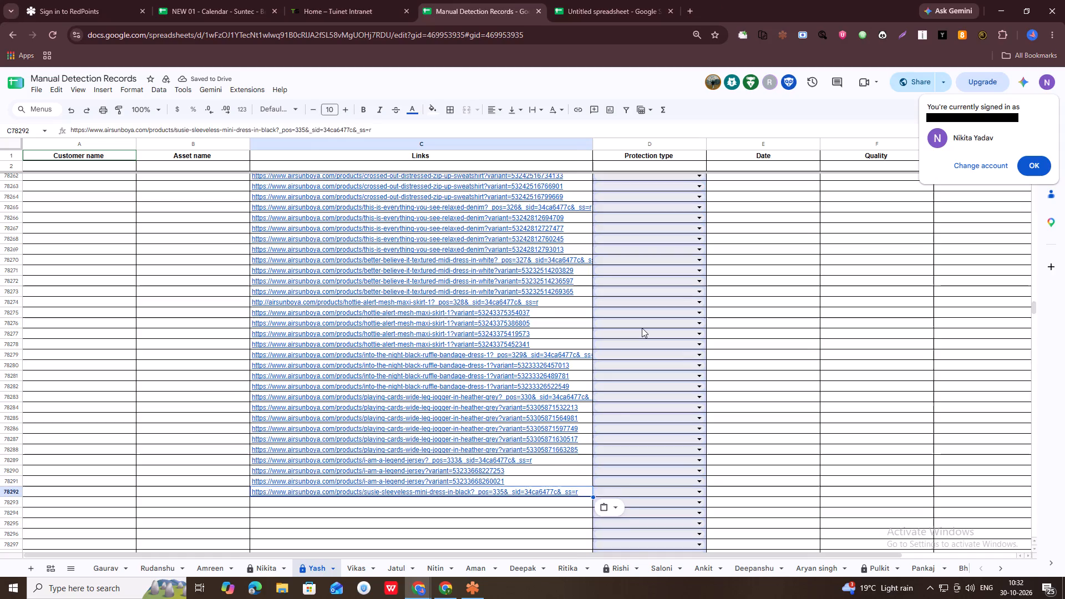
{"action": "key", "text": "Down"}
{"action": "key", "text": "ctrl+v"}
{"action": "key", "text": "alt+Tab"}
Choose size L of the Susie mini dress and paste that variant's link into the Links column at C78294.
{"action": "left_click", "coordinate": [678, 322]}
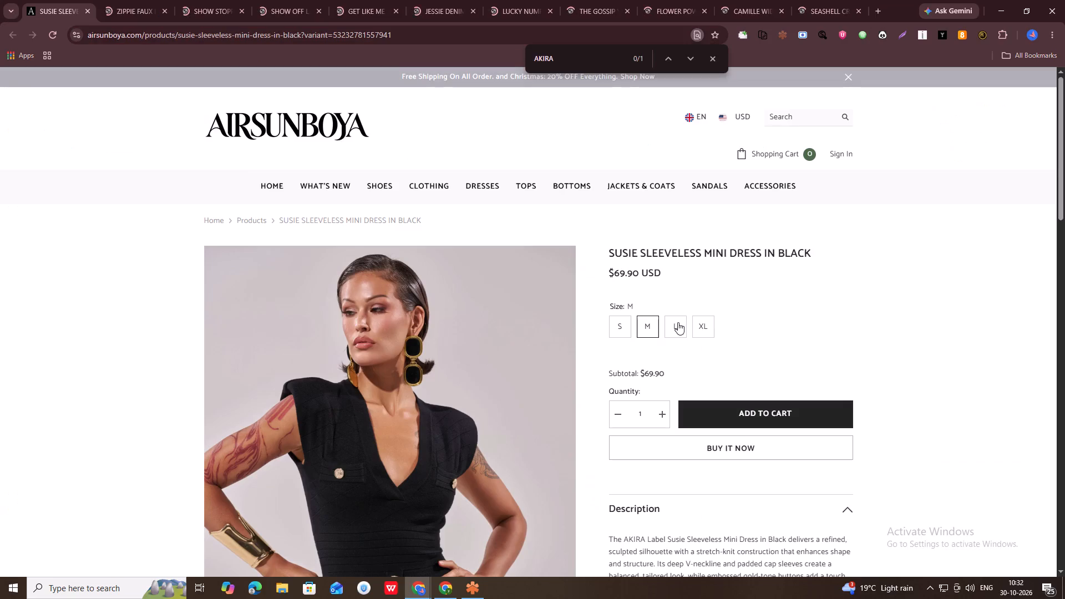
{"action": "key", "text": "ctrl+l"}
{"action": "key", "text": "ctrl+c"}
{"action": "key", "text": "alt+Tab"}
{"action": "key", "text": "Down"}
{"action": "key", "text": "ctrl+v"}
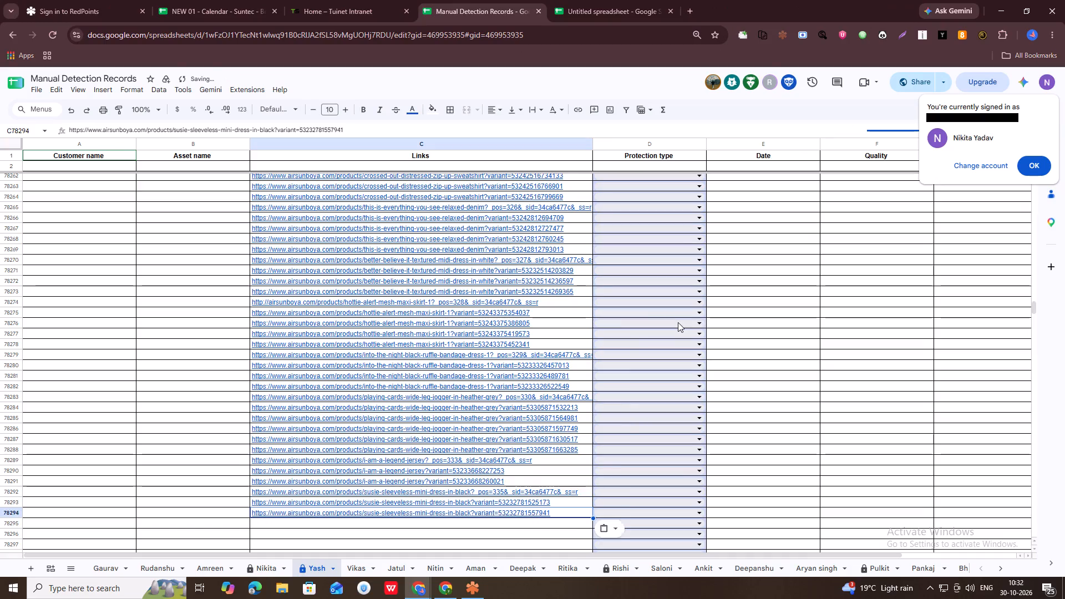
{"action": "key", "text": "alt+Tab"}
Record the Susie mini dress's size XL variant link in the Links column at C78295 and close its product page.
{"action": "left_click", "coordinate": [717, 322]}
{"action": "left_click", "coordinate": [706, 329]}
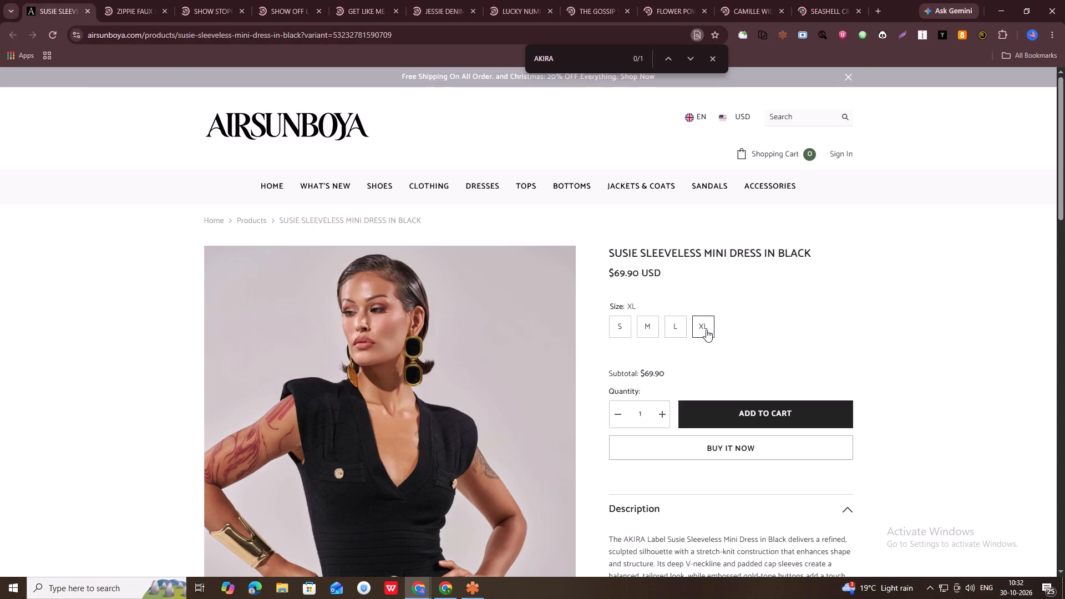
{"action": "key", "text": "ctrl+l"}
{"action": "key", "text": "ctrl+c"}
{"action": "key", "text": "alt+Tab"}
{"action": "key", "text": "Down"}
{"action": "key", "text": "ctrl+v"}
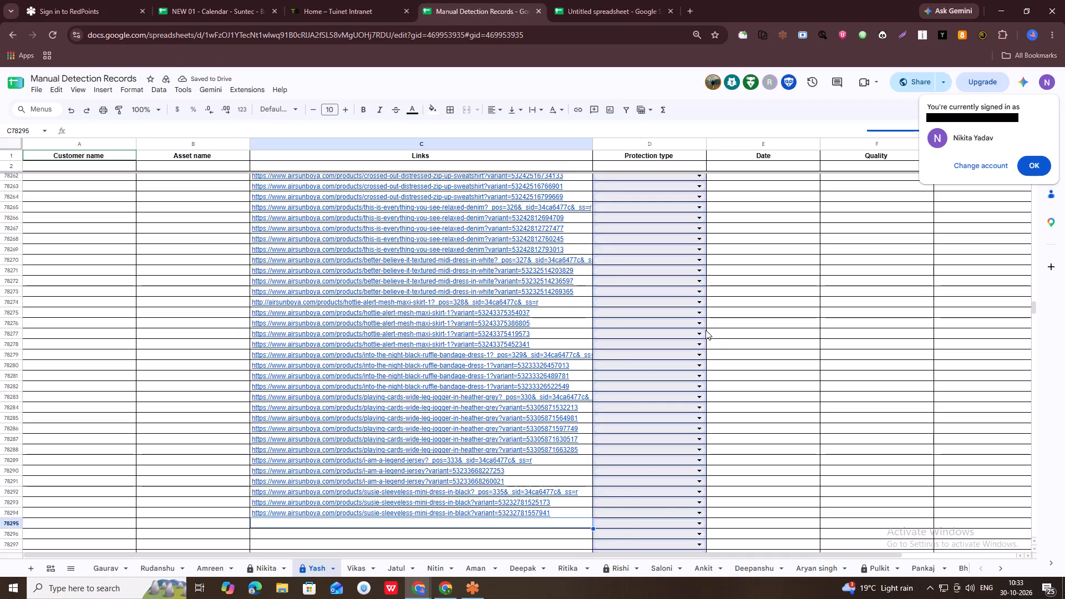
{"action": "key", "text": "alt+Tab"}
{"action": "key", "text": "ctrl+w"}
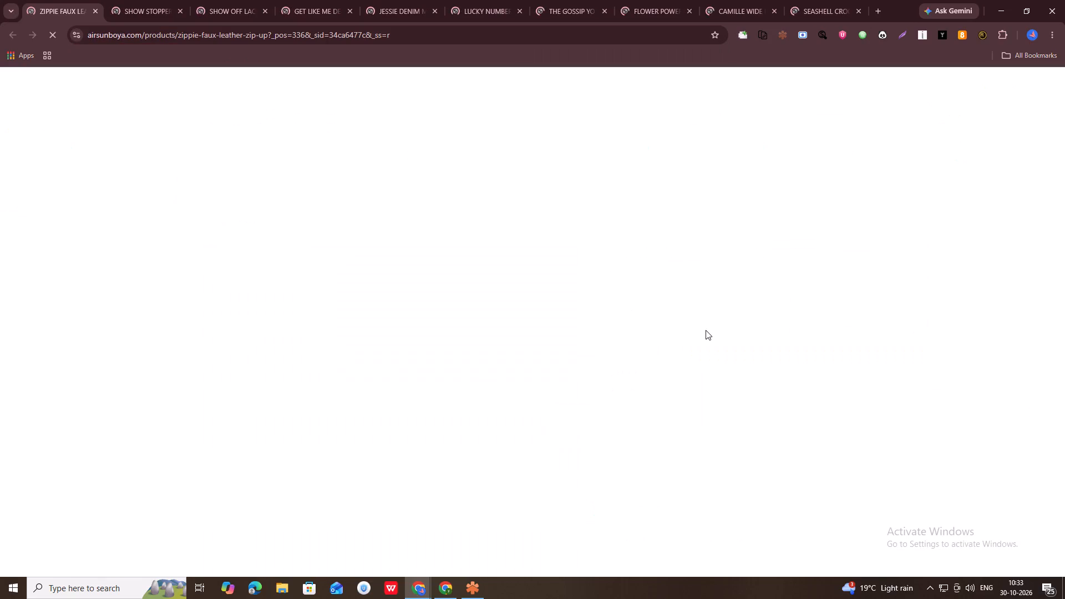
Check the Zippie Faux Leather Zip Up page for AKIRA and paste its page link into the Links column at C78296.
{"action": "key", "text": "ctrl+f"}
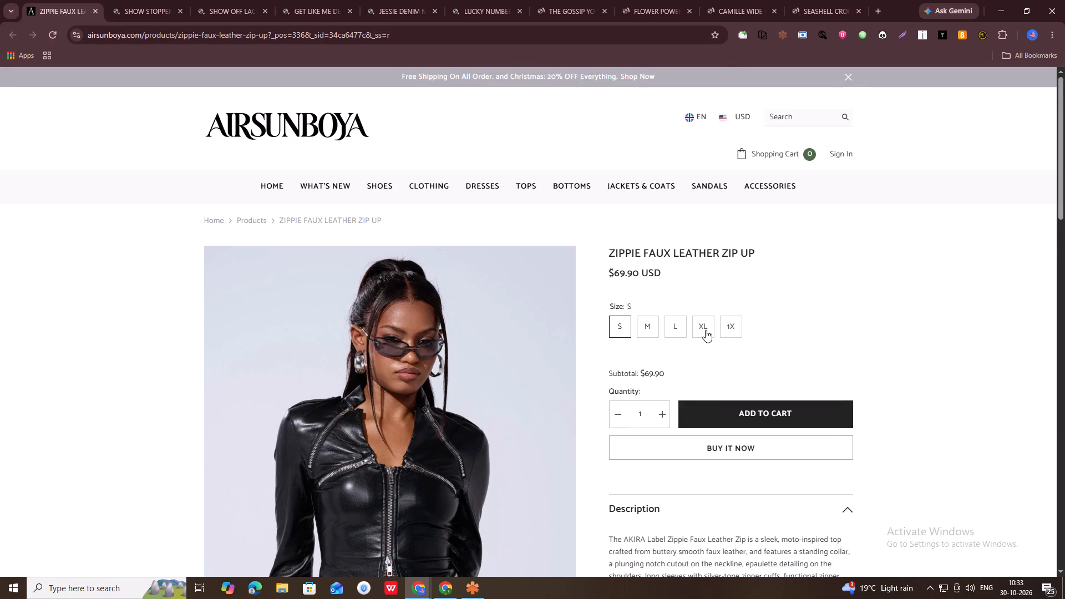
{"action": "key", "text": "ctrl+l"}
{"action": "key", "text": "ctrl+c"}
{"action": "key", "text": "ctrl+c"}
{"action": "key", "text": "alt+Tab"}
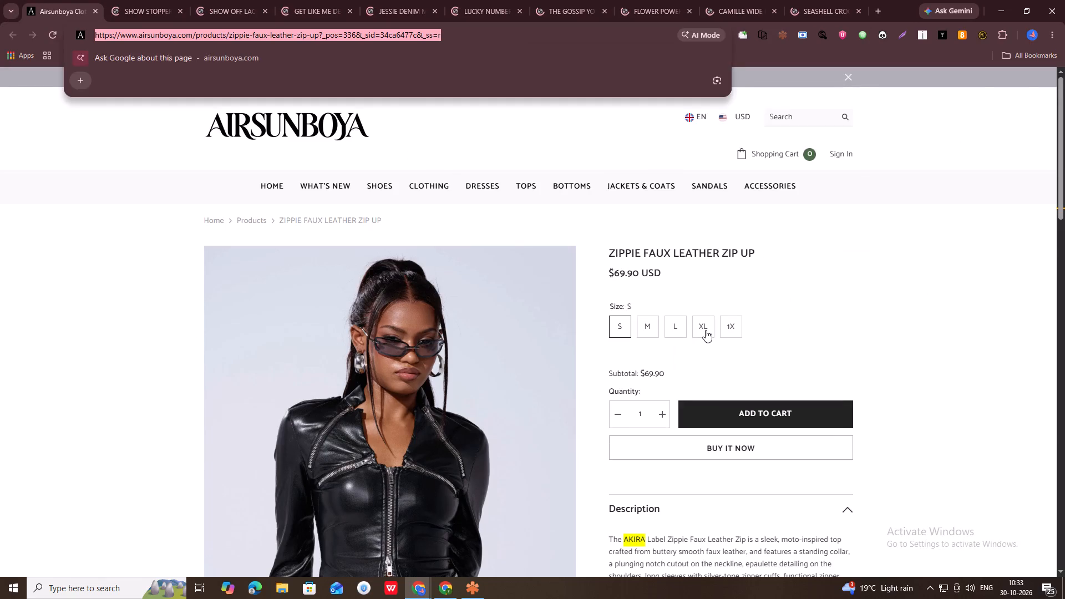
{"action": "key", "text": "Down"}
{"action": "key", "text": "ctrl+v"}
{"action": "key", "text": "alt+Tab"}
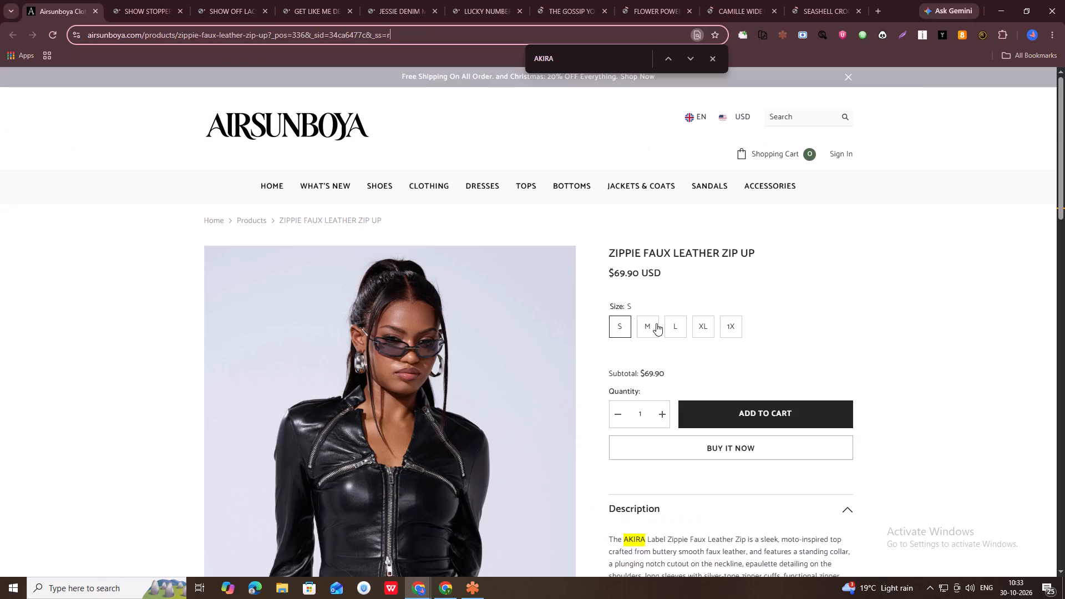
Choose size M of the Zippie Faux Leather Zip Up and paste that variant's link into the Links column at C78297.
{"action": "left_click", "coordinate": [656, 323]}
{"action": "key", "text": "ctrl+l"}
{"action": "key", "text": "ctrl+c"}
{"action": "key", "text": "alt+Tab"}
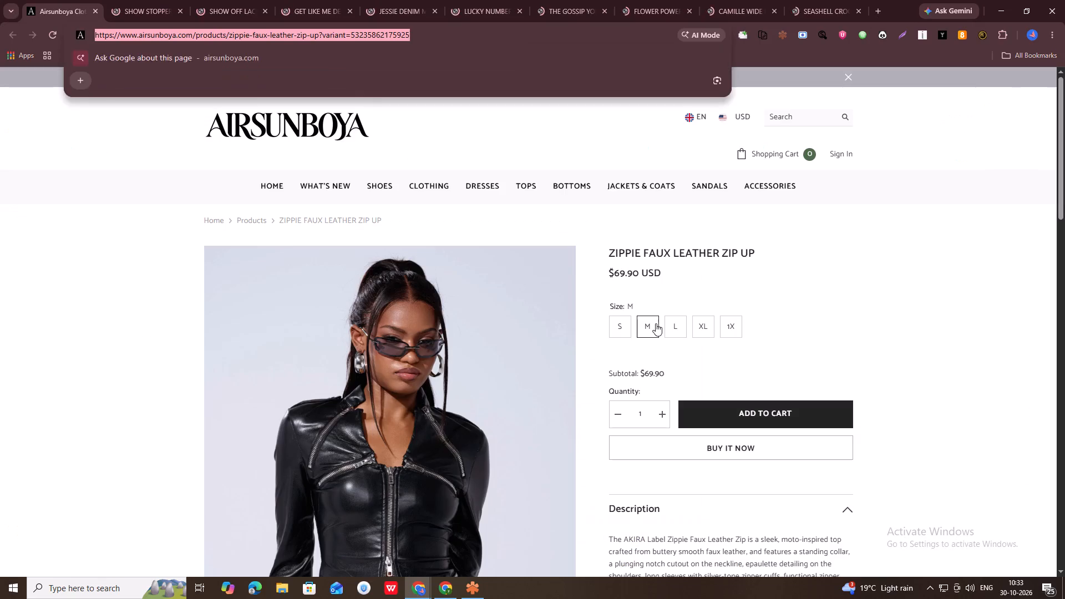
{"action": "key", "text": "Down"}
{"action": "key", "text": "ctrl+v"}
{"action": "key", "text": "super+Tab"}
{"action": "key", "text": "alt+Tab"}
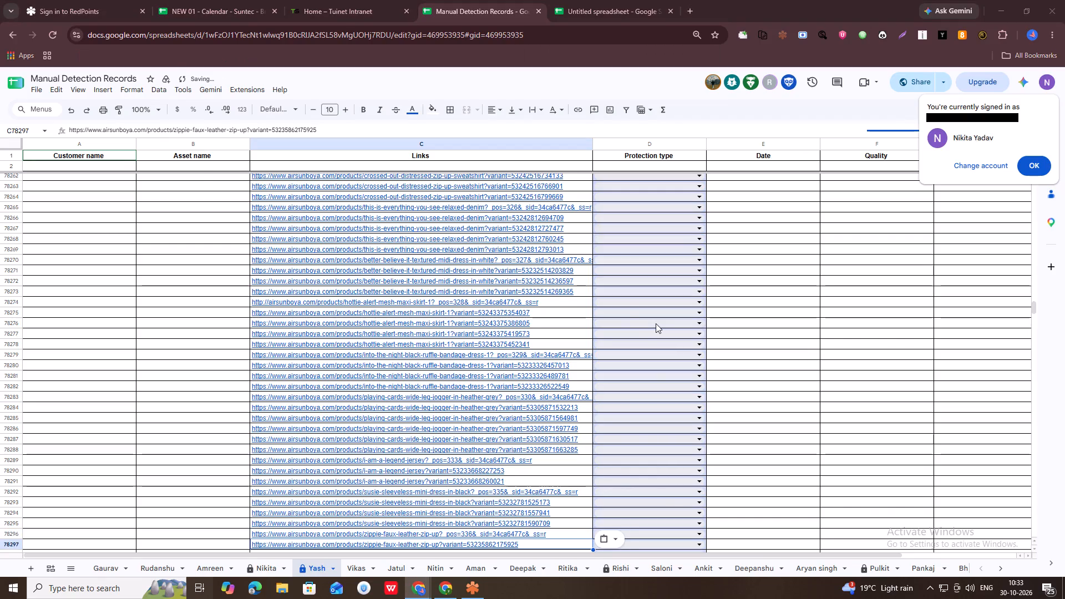
Choose size L of the Zippie Faux Leather Zip Up and paste that variant's link into the Links column at C78298.
{"action": "key", "text": "alt+Tab"}
{"action": "key", "text": "alt+Tab"}
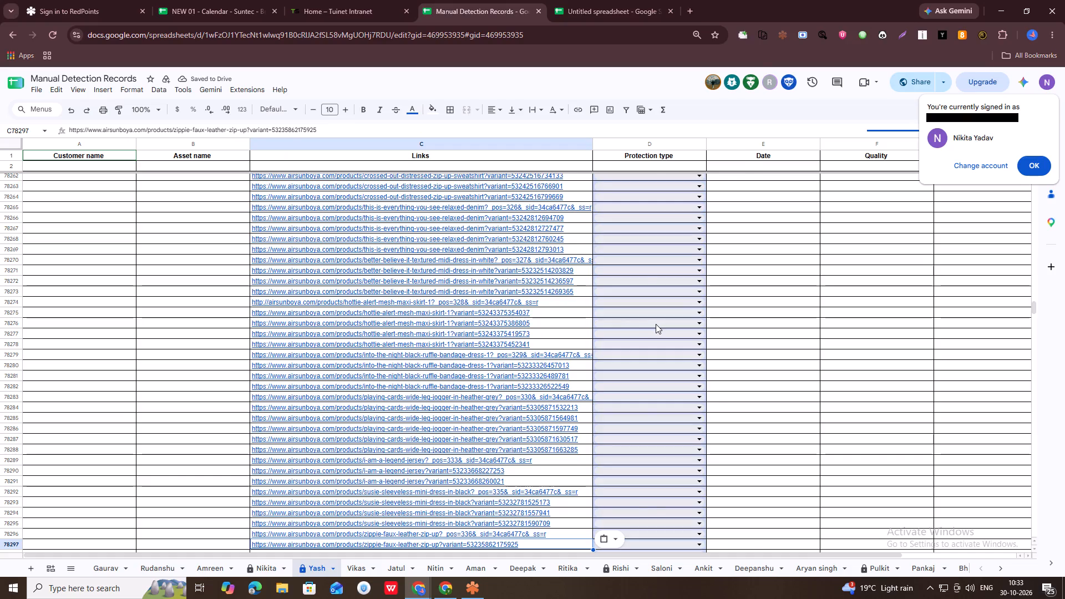
{"action": "left_click", "coordinate": [674, 326]}
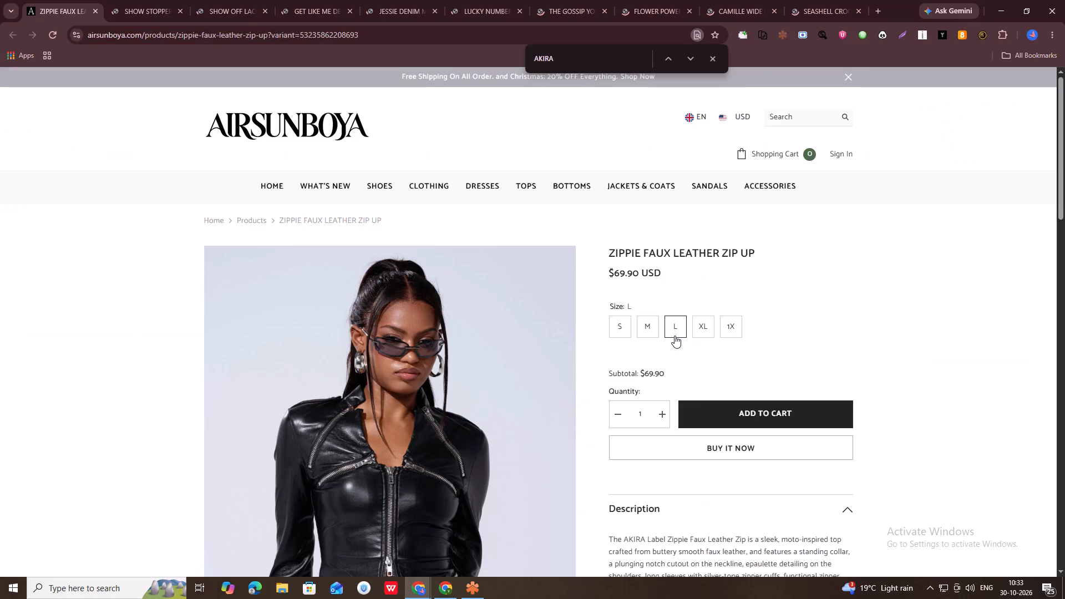
{"action": "key", "text": "ctrl+l"}
{"action": "key", "text": "ctrl+c"}
{"action": "key", "text": "ctrl+c"}
{"action": "key", "text": "alt+Tab"}
{"action": "key", "text": "Down"}
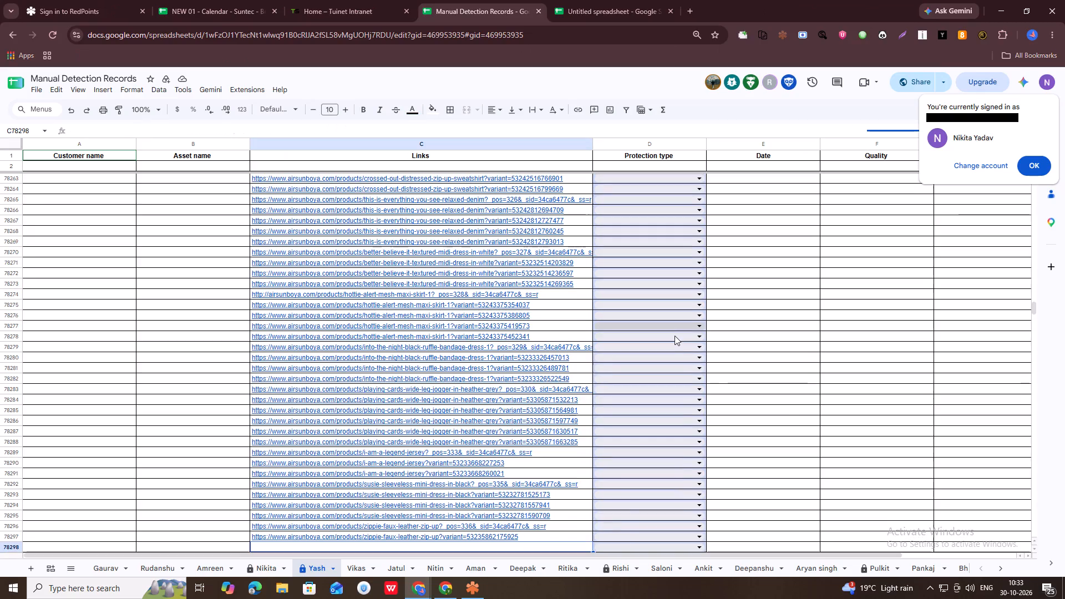
{"action": "key", "text": "ctrl+v"}
Choose size XL of the Zippie Faux Leather Zip Up and paste that variant's link into the Links column at C78299.
{"action": "key", "text": "alt+Tab"}
{"action": "left_click", "coordinate": [711, 318]}
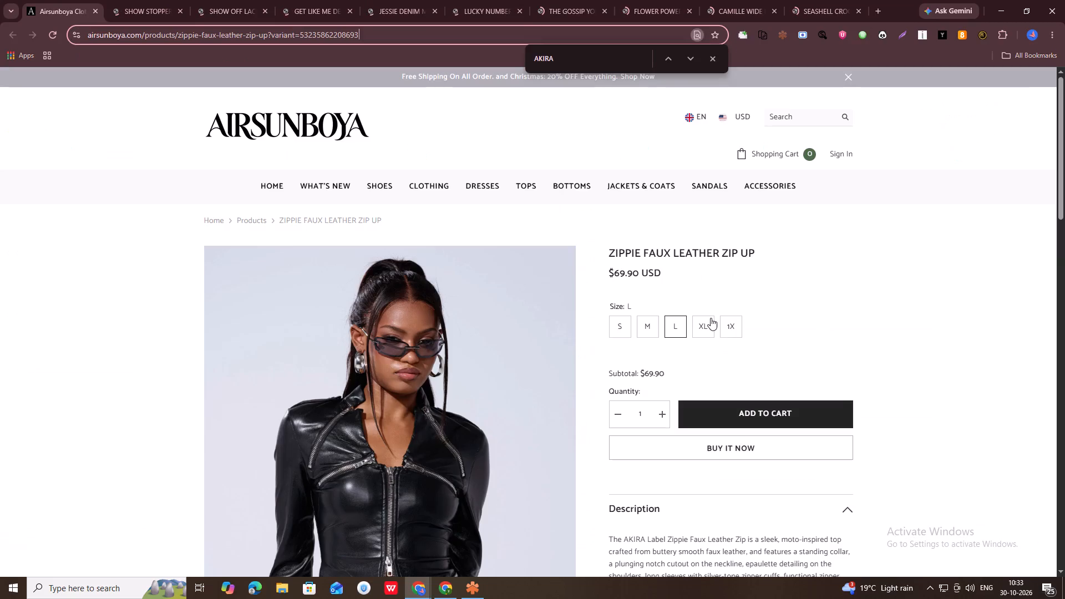
{"action": "key", "text": "ctrl+l"}
{"action": "key", "text": "ctrl+c"}
{"action": "key", "text": "ctrl+c"}
{"action": "key", "text": "alt+Tab"}
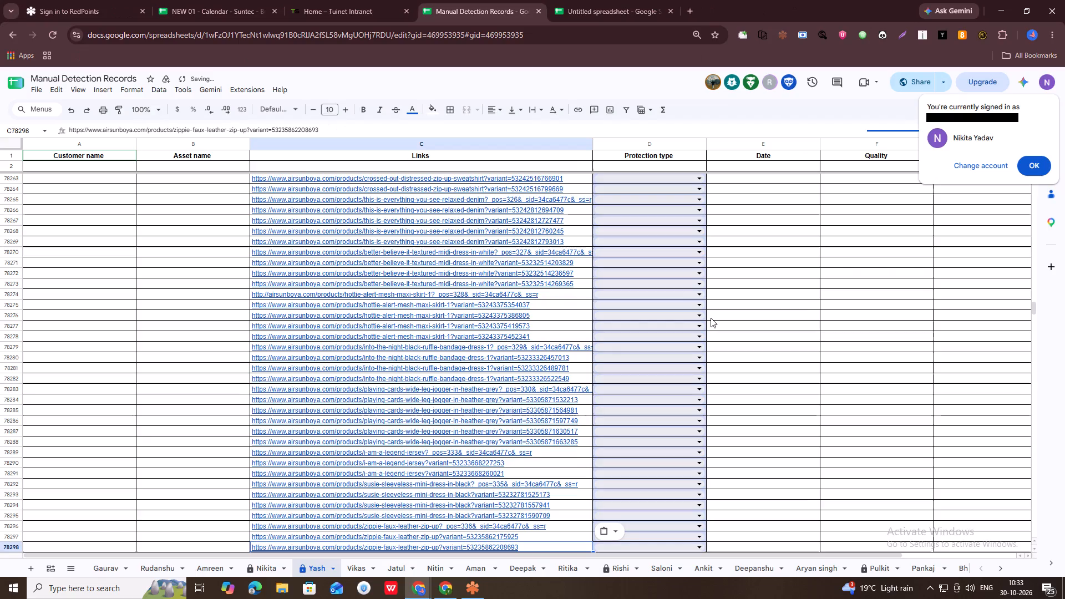
{"action": "key", "text": "Down"}
{"action": "key", "text": "ctrl+v"}
Record the Zippie Faux Leather Zip Up's size 1X variant link in the Links column at C78300 and close its product page.
{"action": "key", "text": "alt+Tab"}
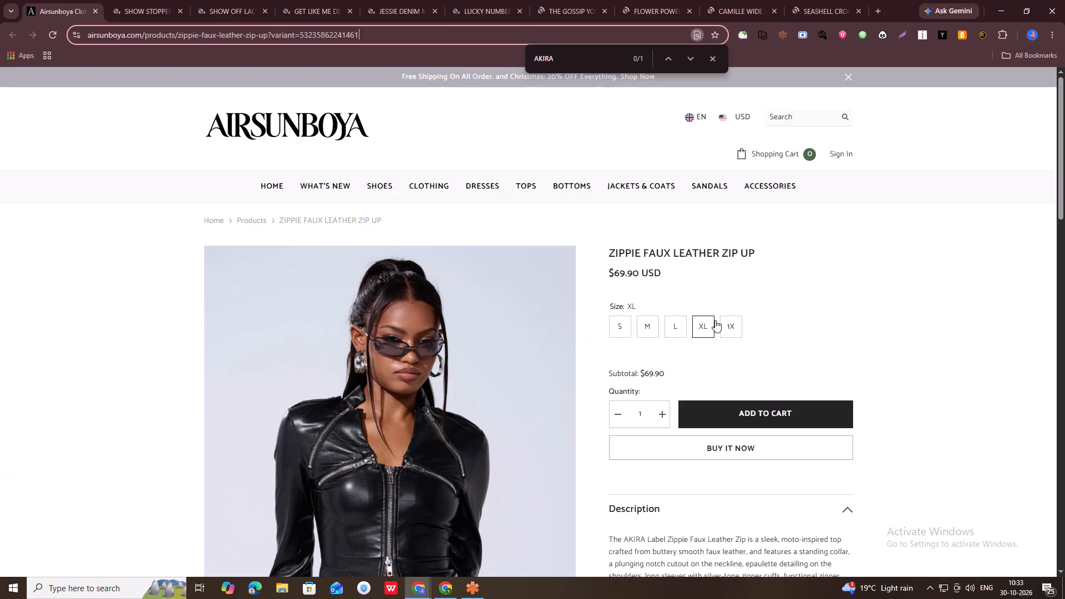
{"action": "left_click", "coordinate": [724, 327]}
{"action": "key", "text": "ctrl+l"}
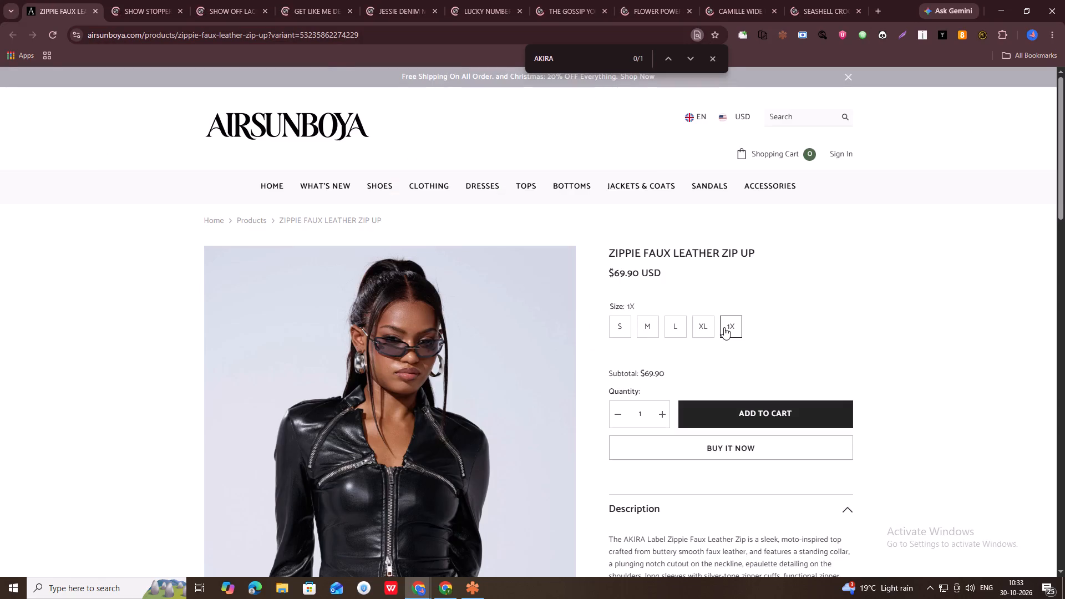
{"action": "key", "text": "ctrl+c"}
{"action": "key", "text": "ctrl+c"}
{"action": "key", "text": "ctrl+c"}
{"action": "key", "text": "alt+Tab"}
{"action": "key", "text": "Down"}
{"action": "key", "text": "ctrl+v"}
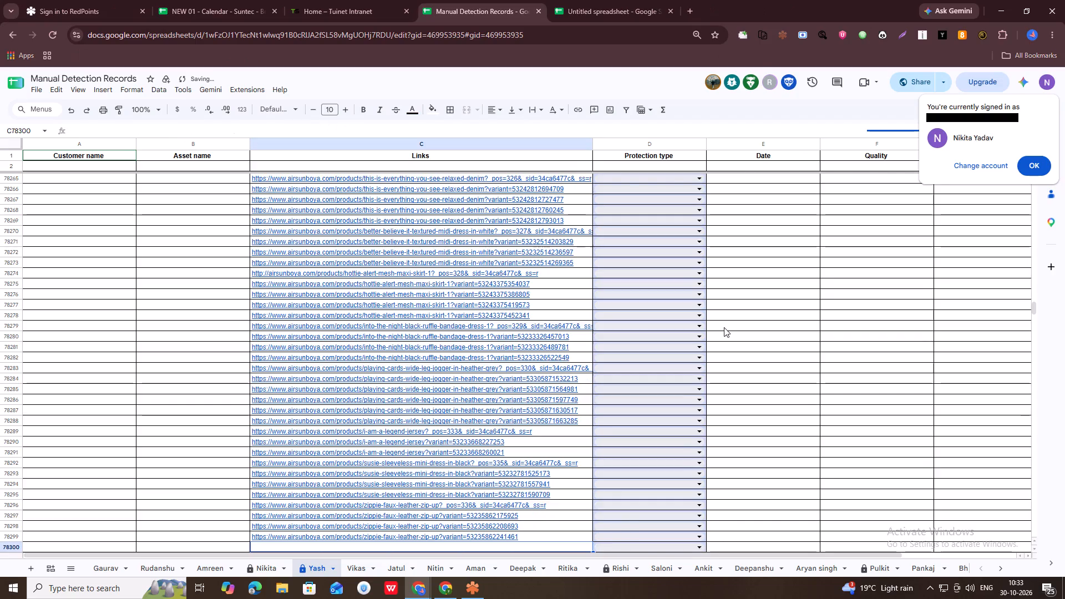
{"action": "key", "text": "alt+Tab"}
{"action": "key", "text": "ctrl+w"}
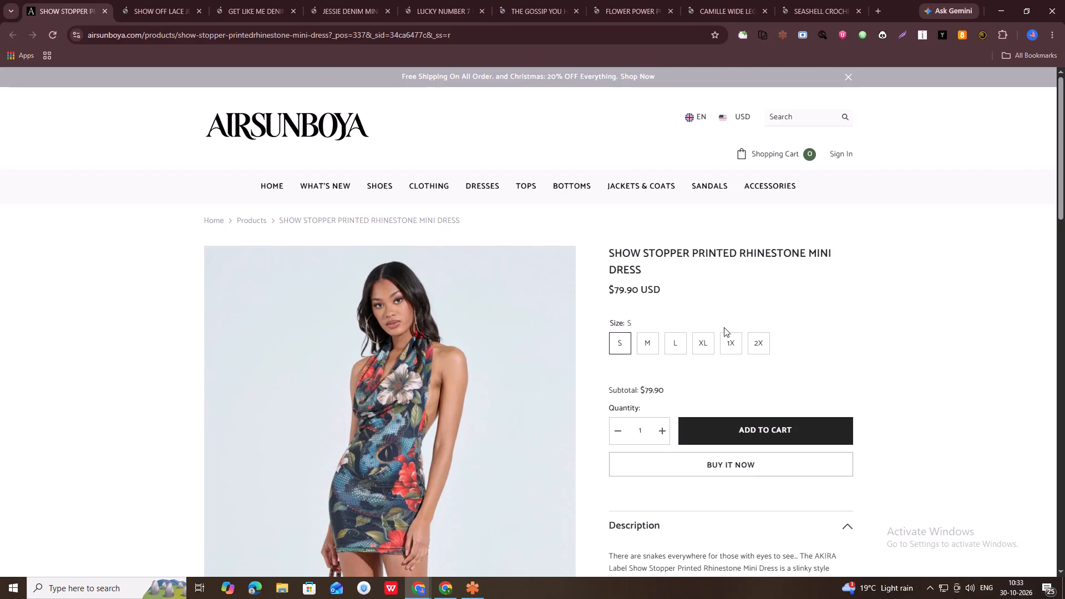
Check the Show Stopper Printed Rhinestone Mini Dress page for AKIRA and paste its page link into the Links column at C78301.
{"action": "key", "text": "ctrl+f"}
{"action": "key", "text": "ctrl+l"}
{"action": "key", "text": "ctrl+c"}
{"action": "key", "text": "ctrl+c"}
{"action": "key", "text": "ctrl+c"}
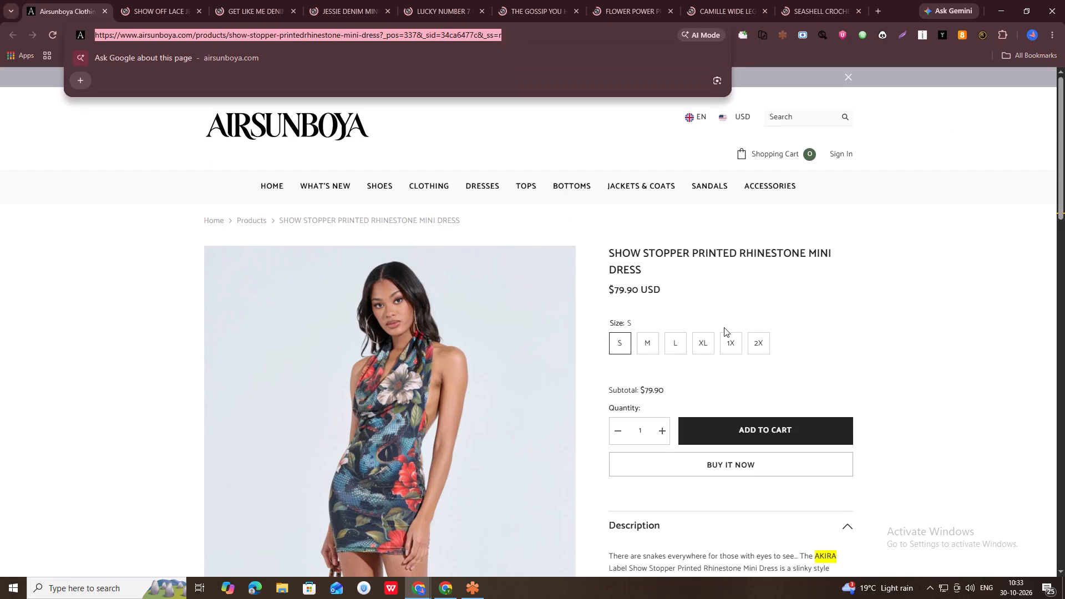
{"action": "key", "text": "alt+Tab"}
{"action": "key", "text": "Down"}
{"action": "key", "text": "ctrl+v"}
Choose size M of the Show Stopper mini dress and paste that variant's link into the Links column at C78302.
{"action": "key", "text": "alt+Tab"}
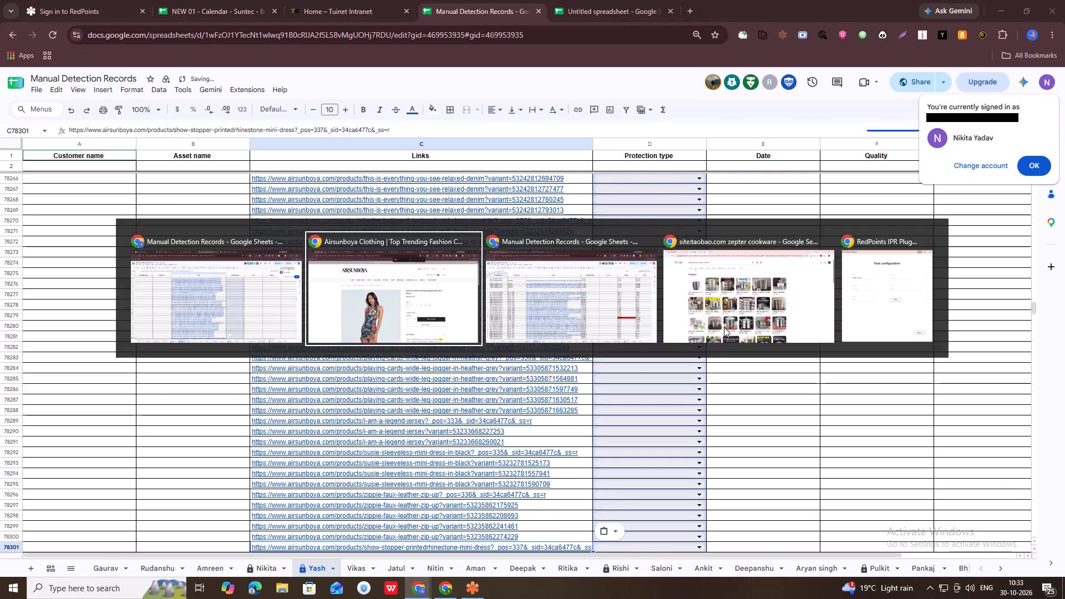
{"action": "left_click", "coordinate": [641, 337]}
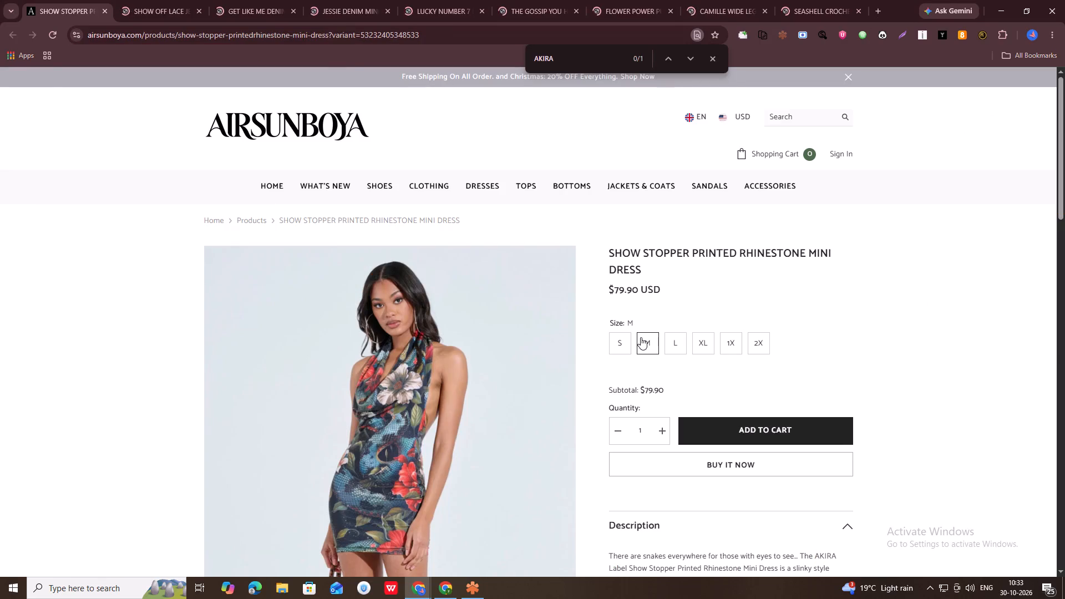
{"action": "key", "text": "ctrl+l"}
{"action": "key", "text": "ctrl+c"}
{"action": "key", "text": "ctrl+c"}
{"action": "key", "text": "alt+Tab"}
{"action": "key", "text": "Down"}
{"action": "key", "text": "ctrl+v"}
Choose size L of the Show Stopper mini dress and paste that variant's link into the Links column at C78303.
{"action": "key", "text": "alt+Tab"}
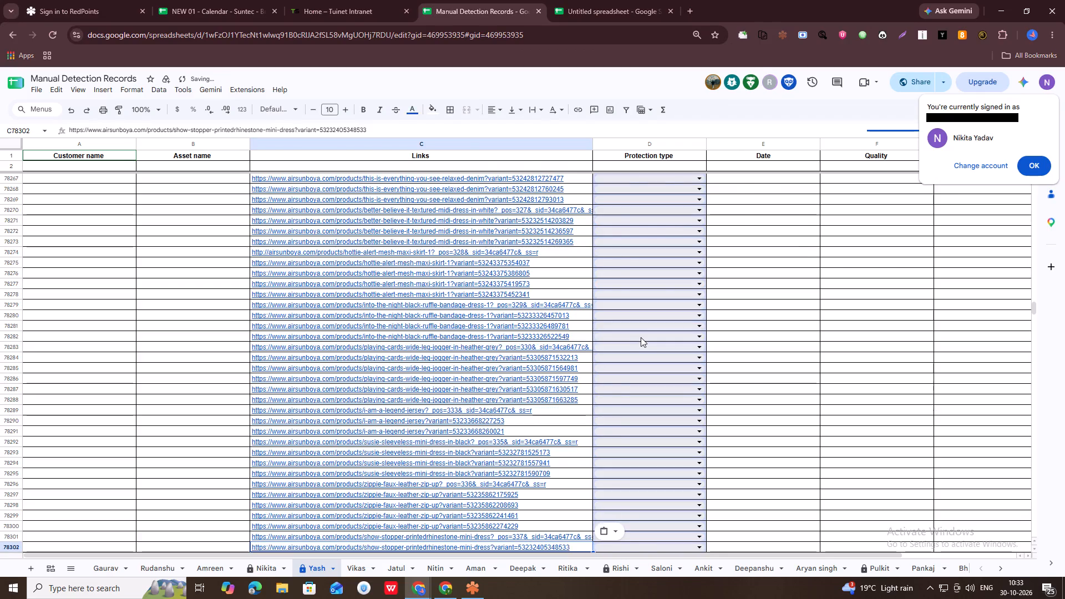
{"action": "left_click", "coordinate": [668, 347]}
{"action": "key", "text": "ctrl+l"}
{"action": "key", "text": "ctrl+c"}
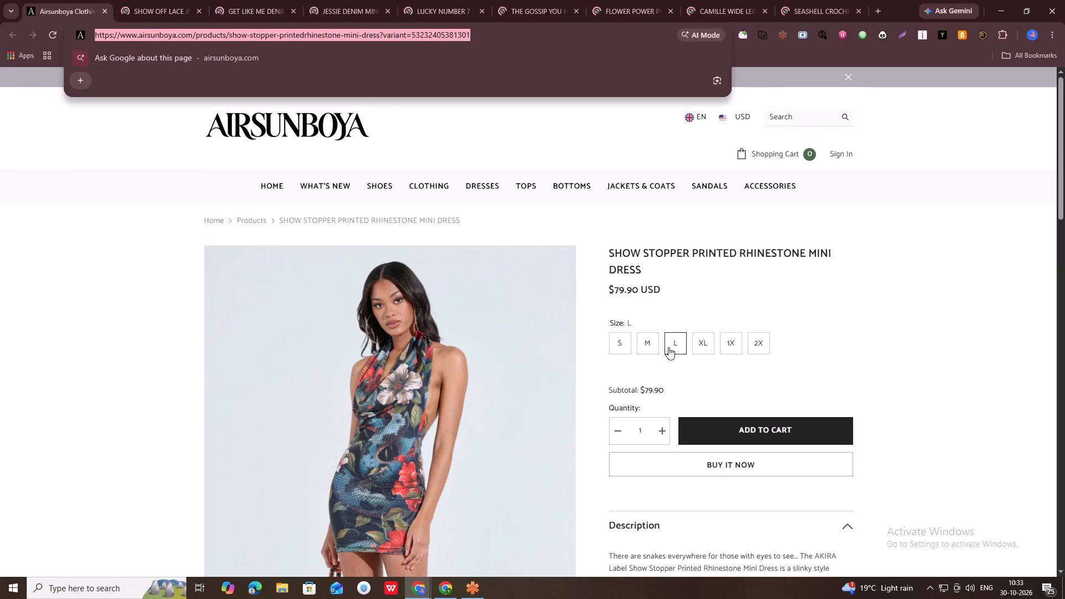
{"action": "key", "text": "alt+Tab"}
{"action": "key", "text": "Down"}
{"action": "key", "text": "ctrl+v"}
Choose size XL of the Show Stopper mini dress and paste that variant's link into the Links column at C78304.
{"action": "key", "text": "alt+Tab"}
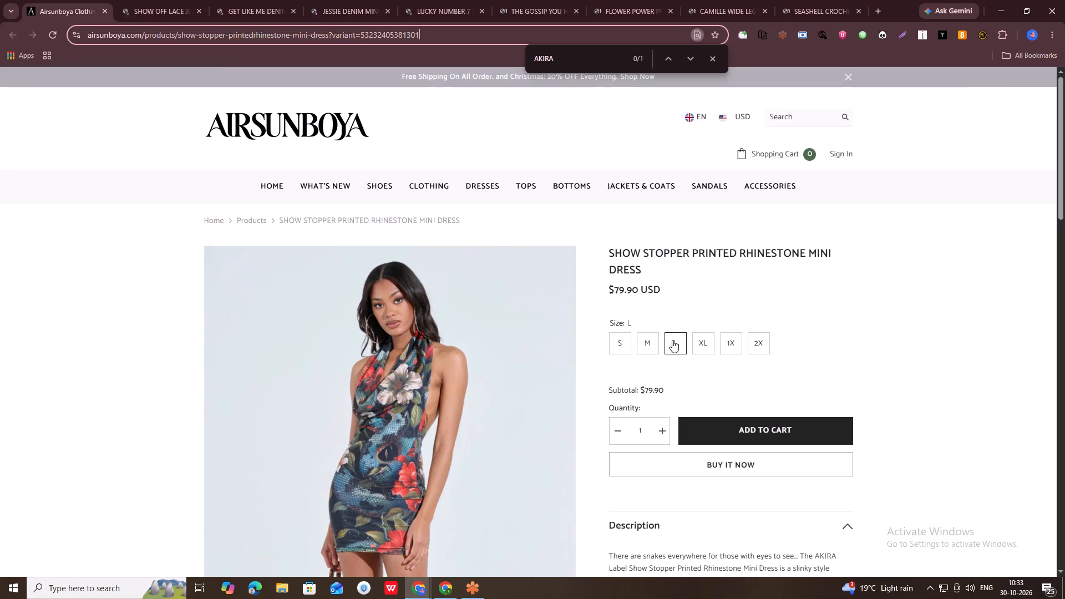
{"action": "left_click", "coordinate": [705, 349]}
{"action": "left_click", "coordinate": [708, 349]}
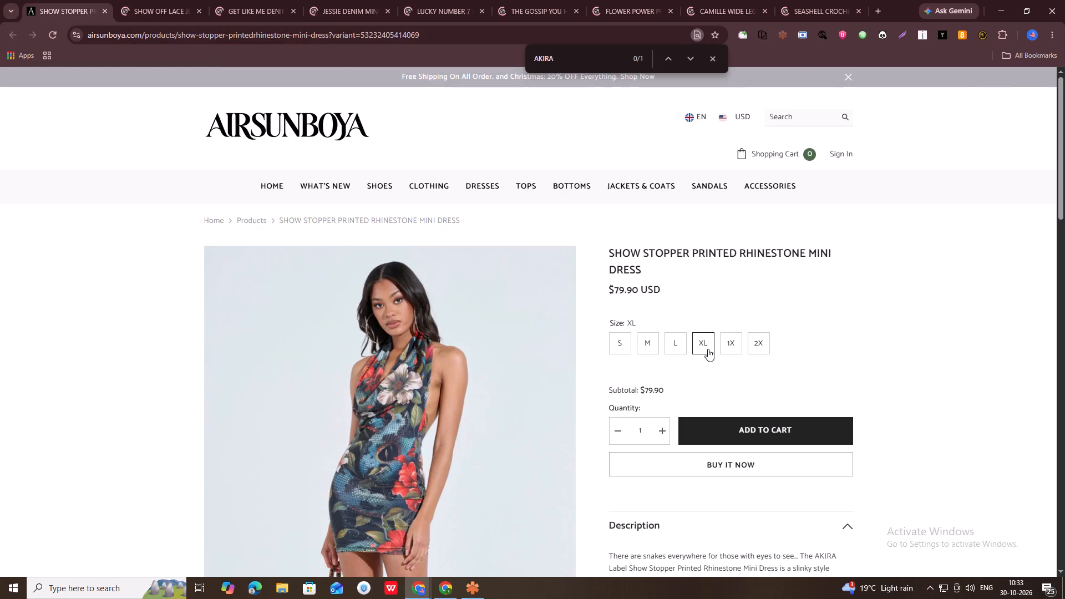
{"action": "key", "text": "ctrl+l"}
{"action": "key", "text": "ctrl+c"}
{"action": "key", "text": "alt+Tab"}
{"action": "key", "text": "Down"}
{"action": "key", "text": "ctrl+v"}
Choose size 1X of the Show Stopper mini dress and paste that variant's link into the Links column at C78305.
{"action": "key", "text": "alt+Tab"}
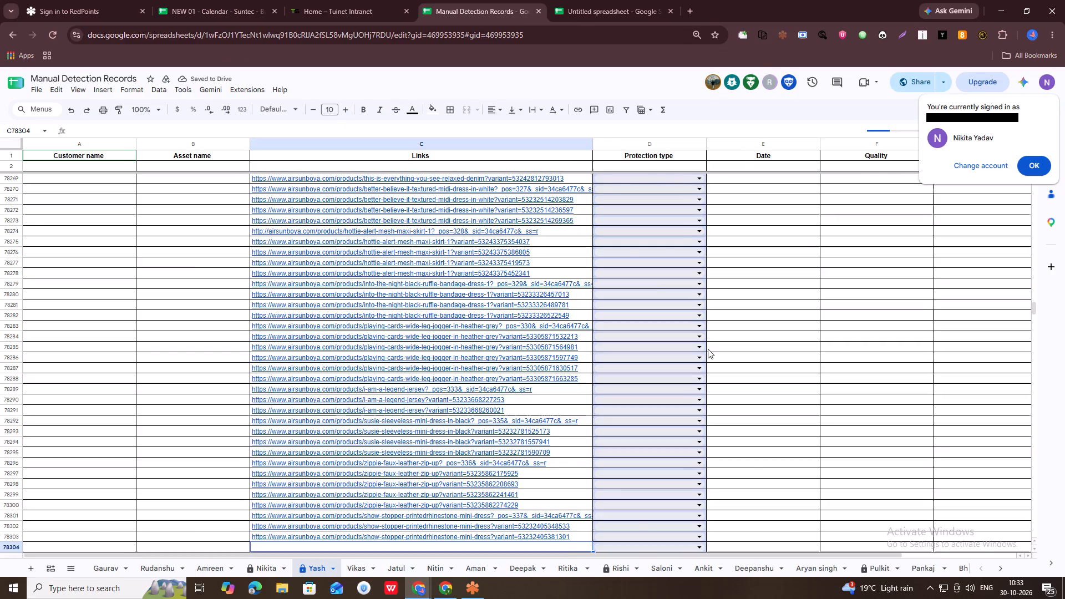
{"action": "left_click", "coordinate": [729, 339]}
{"action": "key", "text": "ctrl+l"}
{"action": "key", "text": "ctrl+c"}
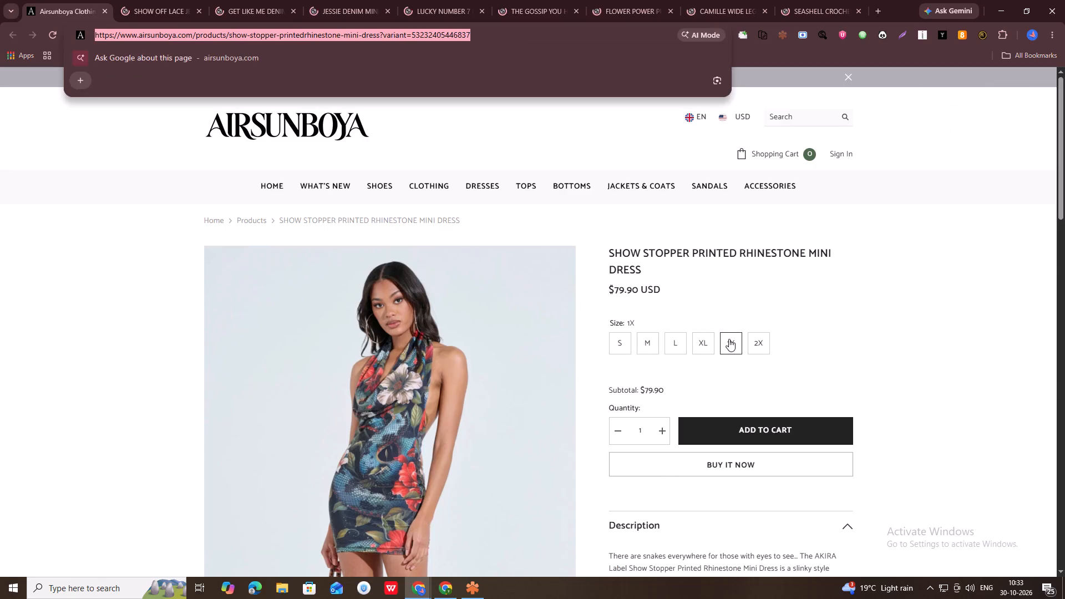
{"action": "key", "text": "alt+Tab"}
{"action": "key", "text": "Down"}
{"action": "key", "text": "ctrl+v"}
Record the Show Stopper mini dress's size 2X variant link in the Links column at C78306 and close its product page.
{"action": "key", "text": "alt+Tab"}
{"action": "left_click", "coordinate": [749, 342]}
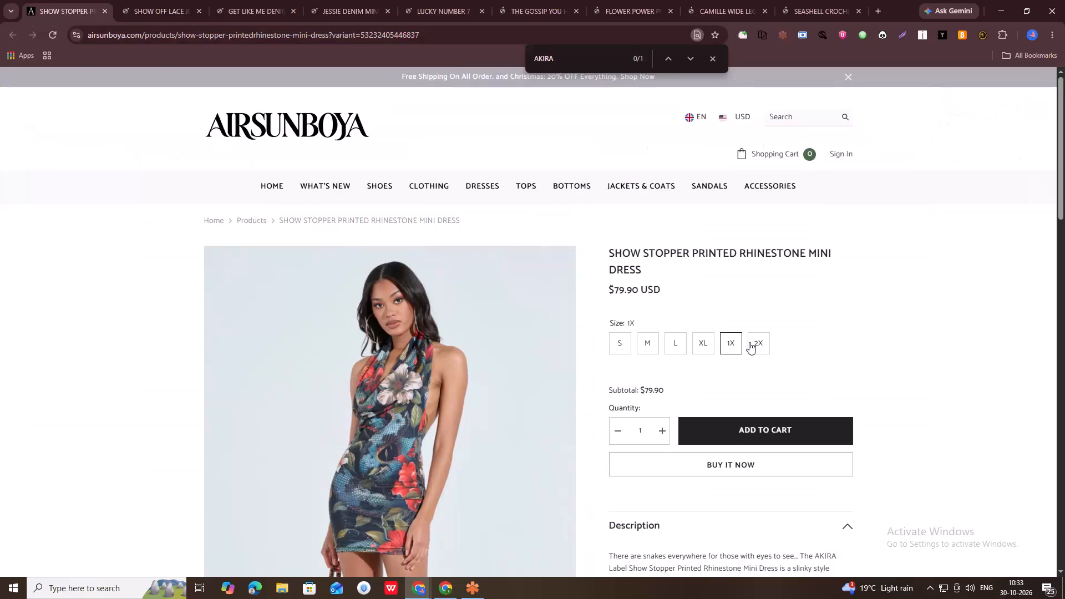
{"action": "key", "text": "ctrl+l"}
{"action": "key", "text": "ctrl+c"}
{"action": "key", "text": "alt+Tab"}
{"action": "key", "text": "Down"}
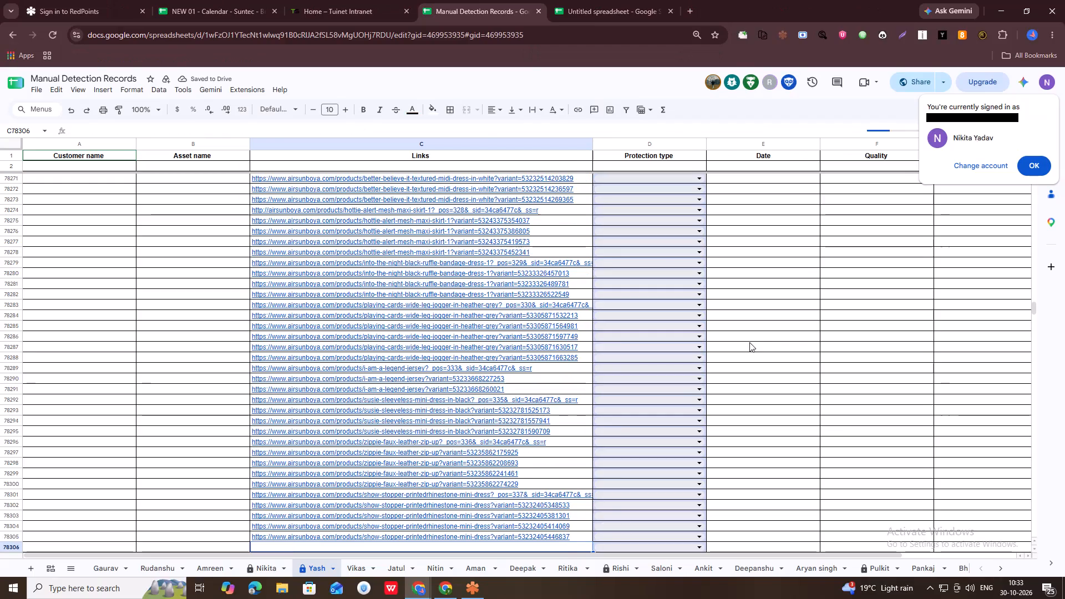
{"action": "key", "text": "ctrl+v"}
{"action": "key", "text": "alt+Tab"}
{"action": "key", "text": "ctrl+w"}
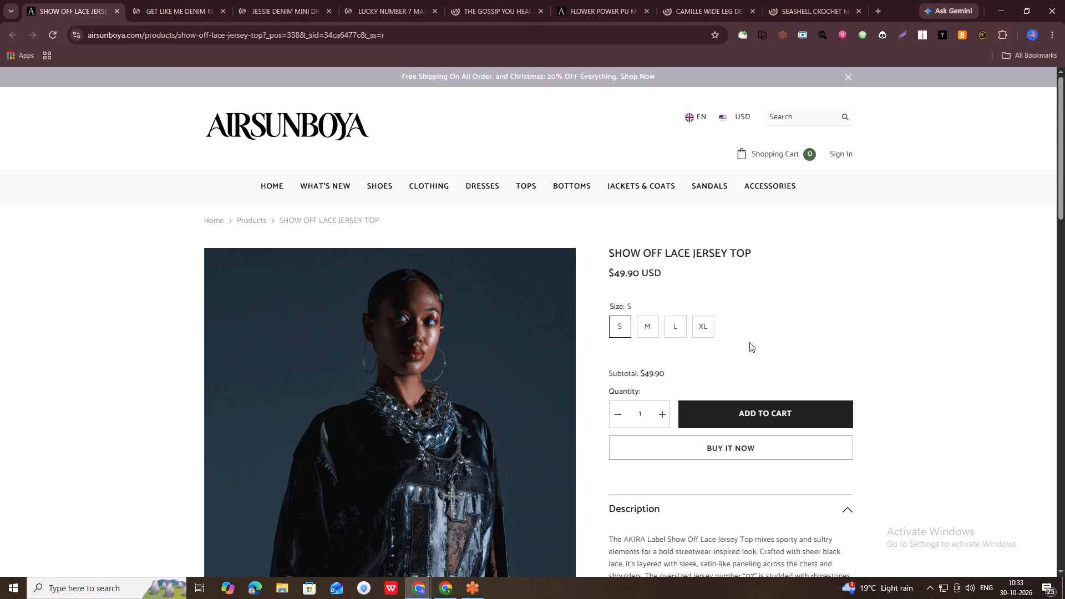
Check the Show Off Lace Jersey Top page for AKIRA and paste its page link into the Links column at C78307.
{"action": "key", "text": "ctrl+f"}
{"action": "key", "text": "ctrl+l"}
{"action": "key", "text": "ctrl+c"}
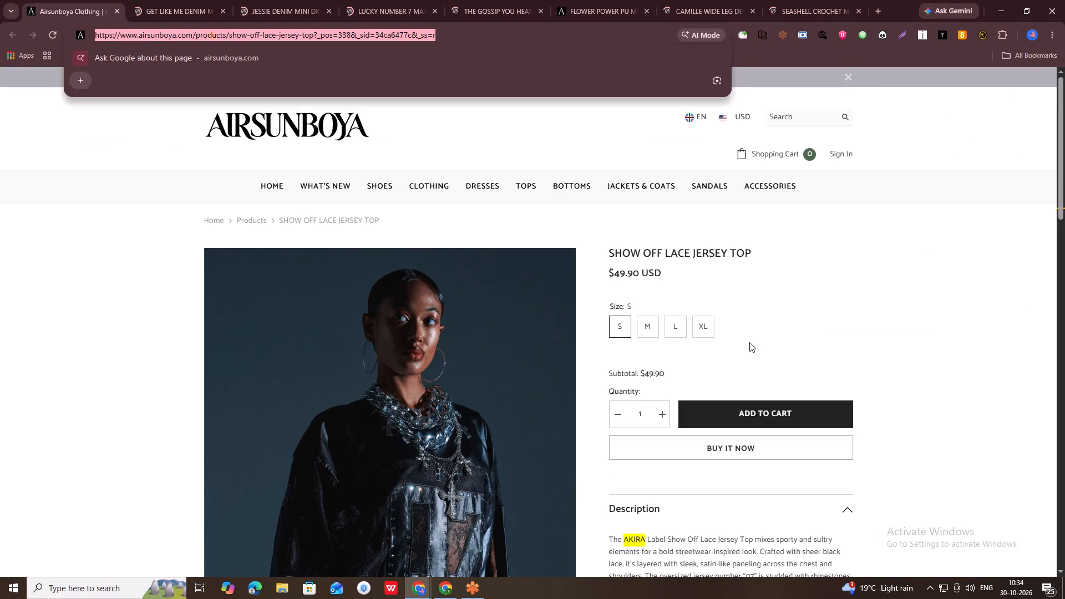
{"action": "key", "text": "ctrl+c"}
{"action": "key", "text": "alt+Tab"}
{"action": "key", "text": "Down"}
{"action": "key", "text": "ctrl+v"}
Choose size M of the Show Off Lace Jersey Top and paste that variant's link into the Links column at C78308.
{"action": "key", "text": "alt+Tab"}
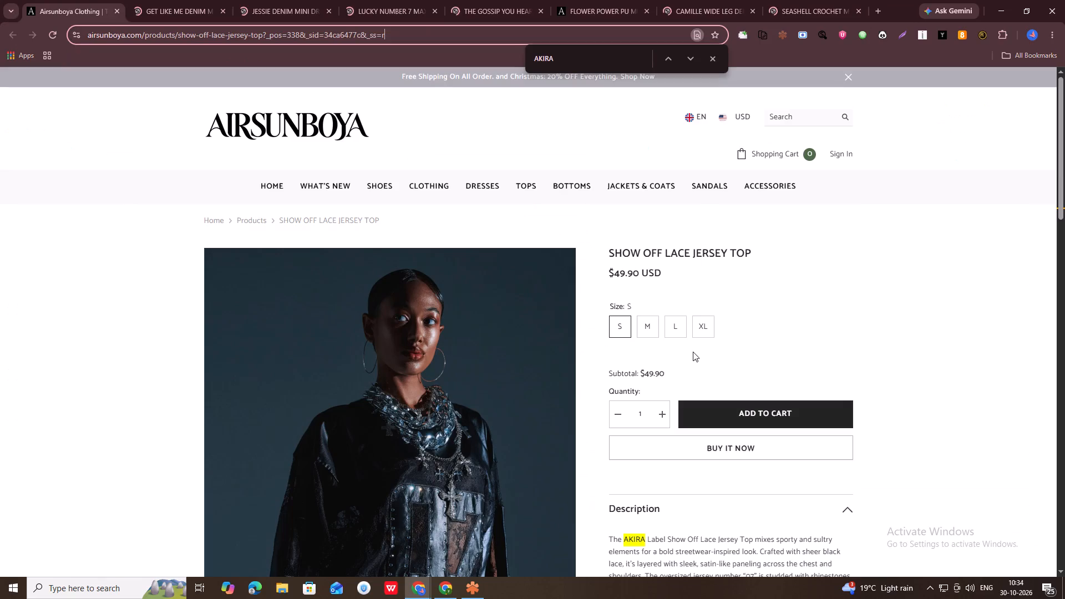
{"action": "left_click", "coordinate": [648, 331]}
{"action": "key", "text": "ctrl+l"}
{"action": "key", "text": "ctrl+c"}
{"action": "key", "text": "alt+Tab"}
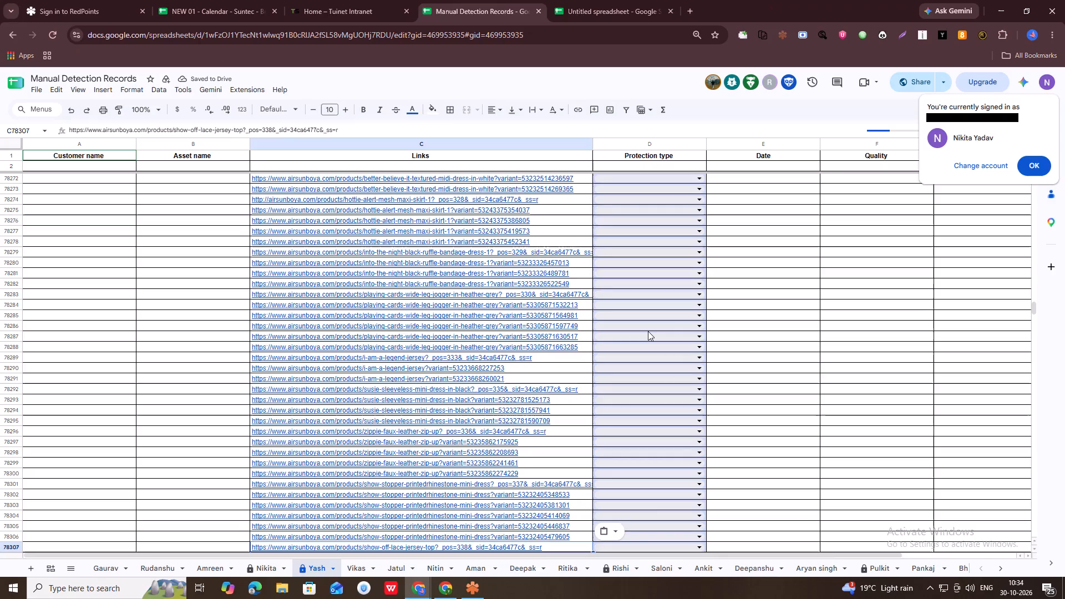
{"action": "key", "text": "Down"}
{"action": "key", "text": "ctrl+v"}
Choose size L of the Show Off Lace Jersey Top and paste that variant's link into the Links column at C78309.
{"action": "key", "text": "alt+super+Tab"}
{"action": "left_click", "coordinate": [663, 324]}
{"action": "left_click", "coordinate": [681, 324]}
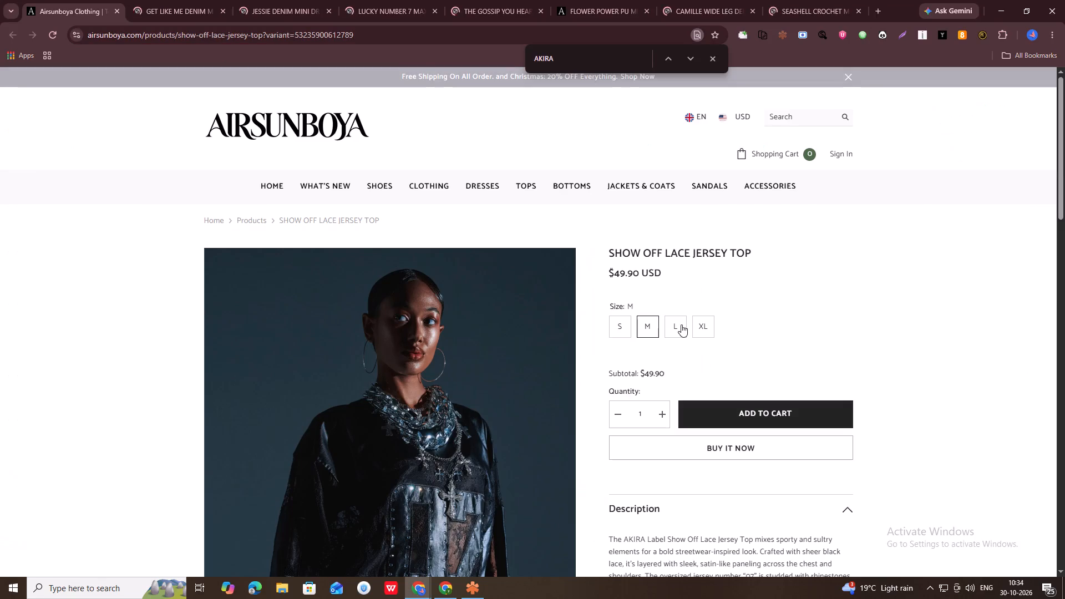
{"action": "key", "text": "ctrl+l"}
{"action": "key", "text": "ctrl+c"}
{"action": "key", "text": "alt+Tab"}
{"action": "key", "text": "Down"}
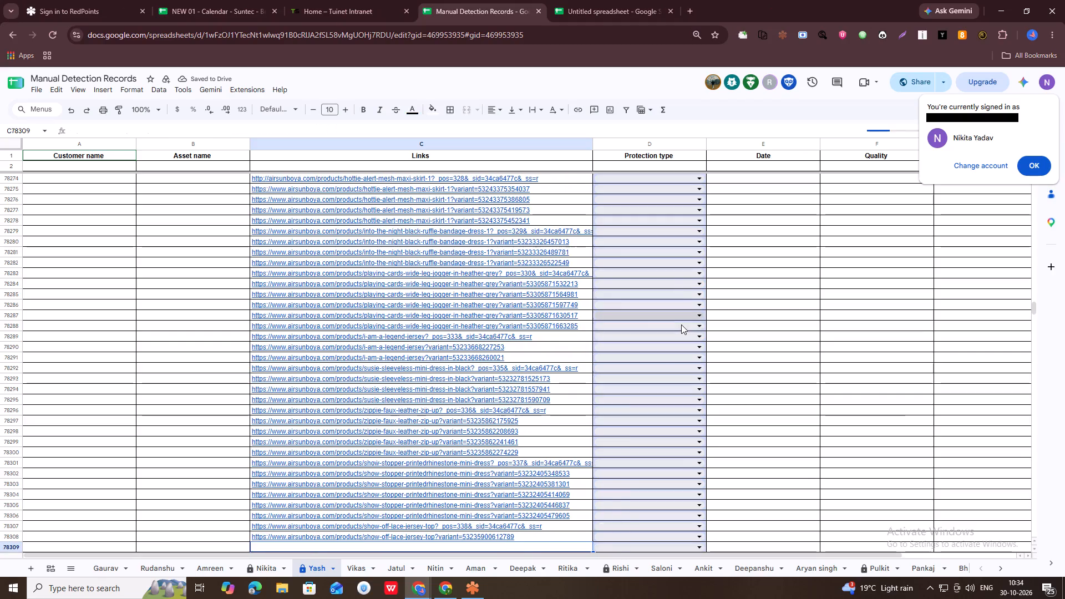
{"action": "key", "text": "ctrl+v"}
Record the Show Off Lace Jersey Top's size XL variant link in the Links column at C78310 and close its product page.
{"action": "key", "text": "alt+Tab"}
{"action": "left_click", "coordinate": [696, 333]}
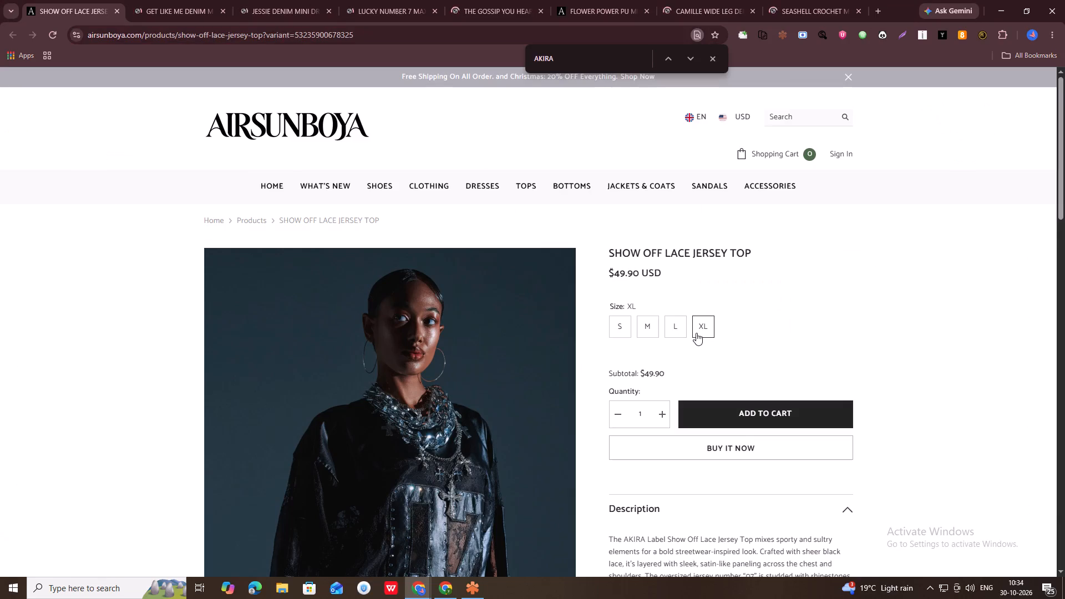
{"action": "key", "text": "ctrl+l"}
{"action": "key", "text": "ctrl+c"}
{"action": "key", "text": "alt+Tab"}
{"action": "key", "text": "Down"}
{"action": "key", "text": "ctrl+v"}
{"action": "key", "text": "alt+Tab"}
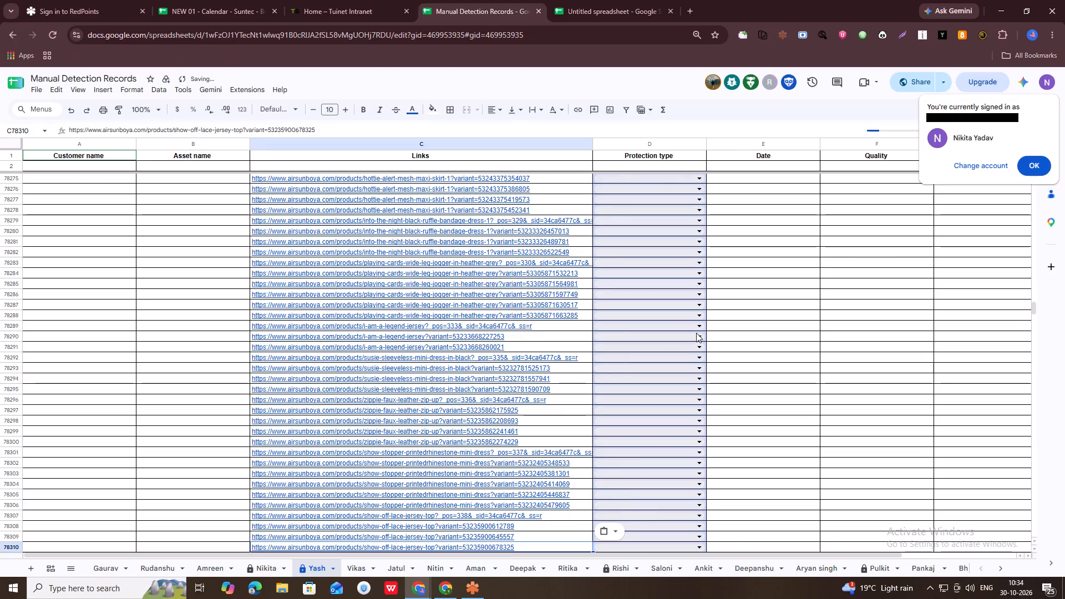
{"action": "key", "text": "ctrl+w"}
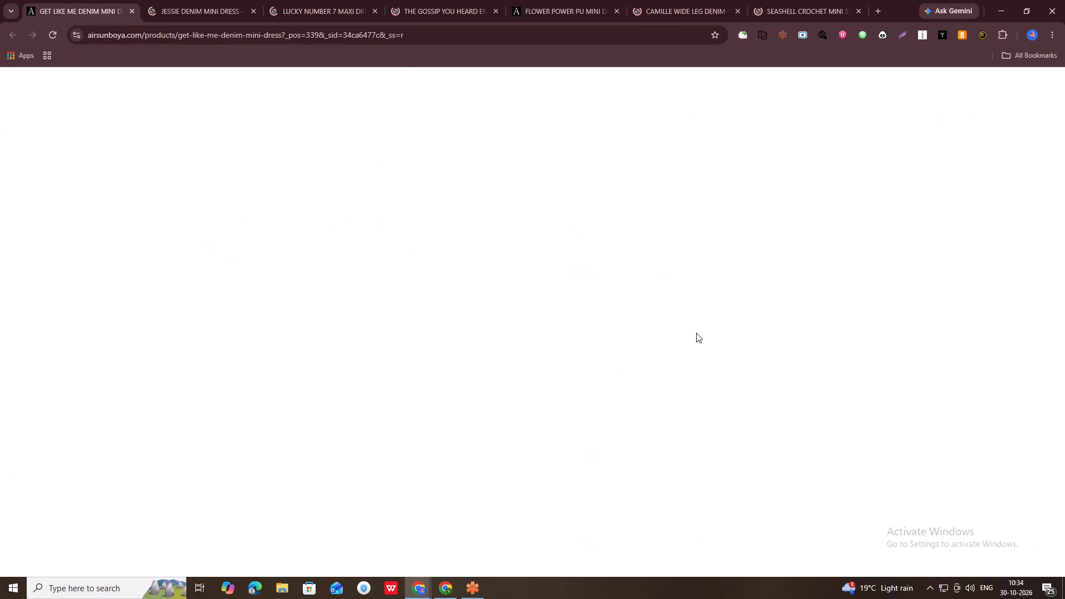
Check the Get Like Me Denim Mini Dress page for AKIRA and paste its page link into the Links column at C78311.
{"action": "key", "text": "ctrl+f"}
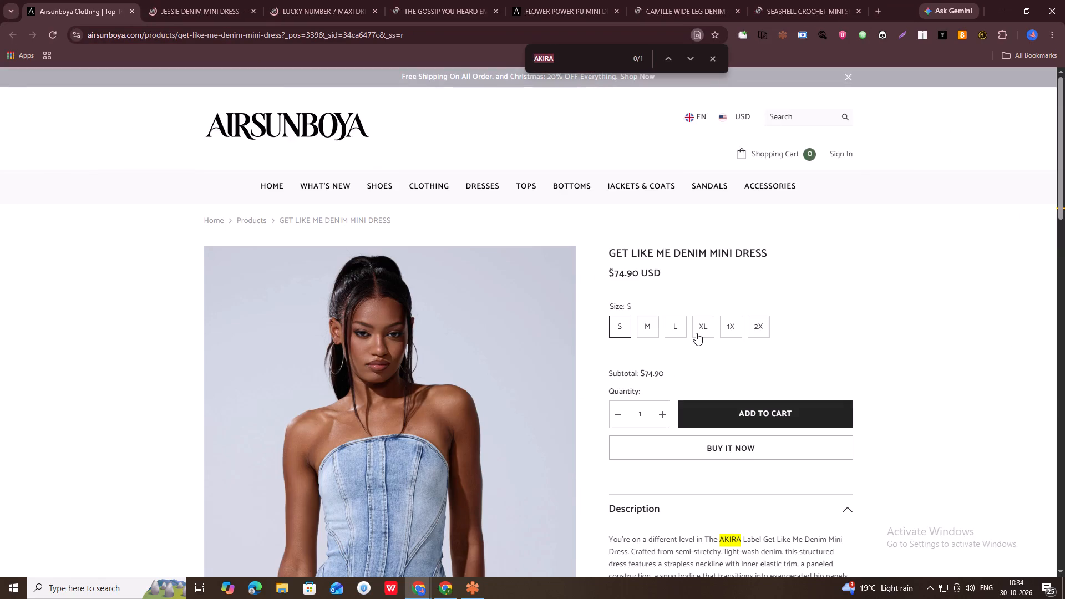
{"action": "key", "text": "ctrl+l"}
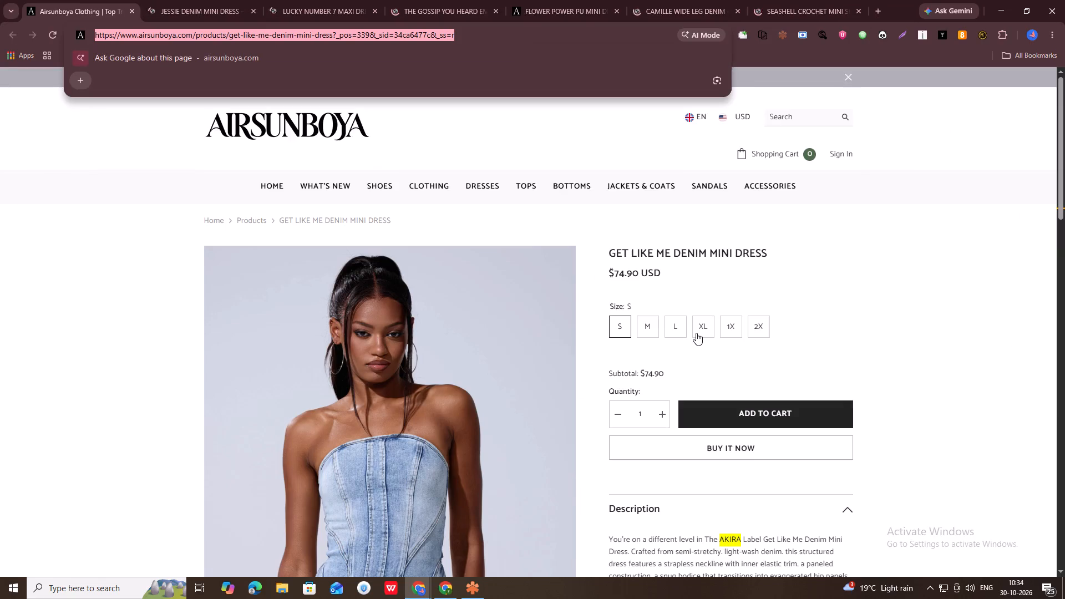
{"action": "key", "text": "ctrl+c"}
{"action": "key", "text": "ctrl+c"}
{"action": "key", "text": "alt+Tab"}
{"action": "key", "text": "Down"}
{"action": "key", "text": "ctrl+v"}
Choose size M of the Get Like Me Denim Mini Dress and paste that variant's link into the Links column at C78312.
{"action": "key", "text": "alt+Tab"}
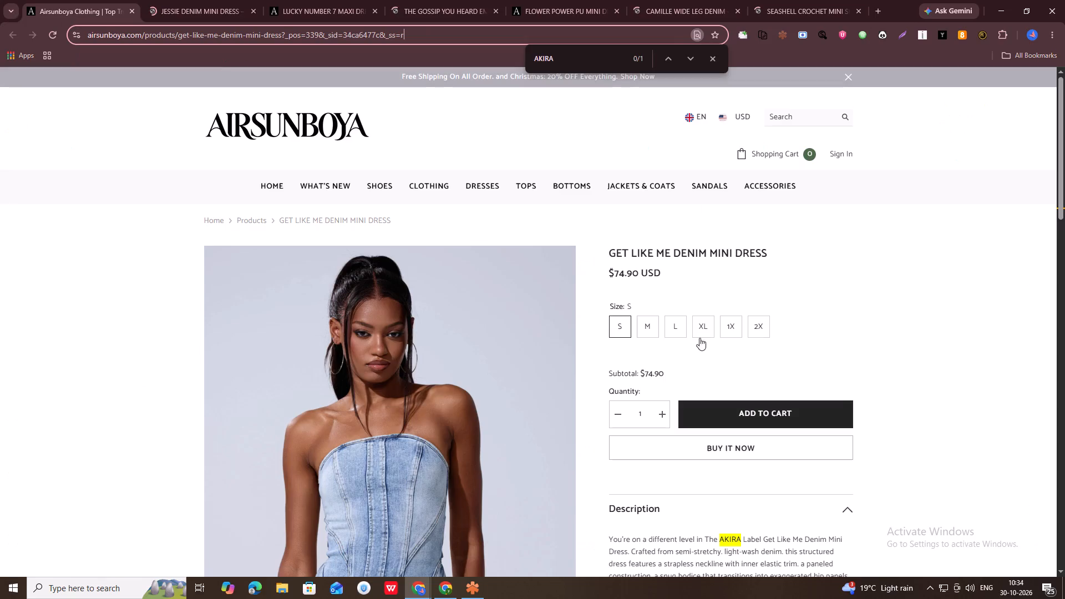
{"action": "left_click", "coordinate": [654, 331]}
{"action": "key", "text": "ctrl+l"}
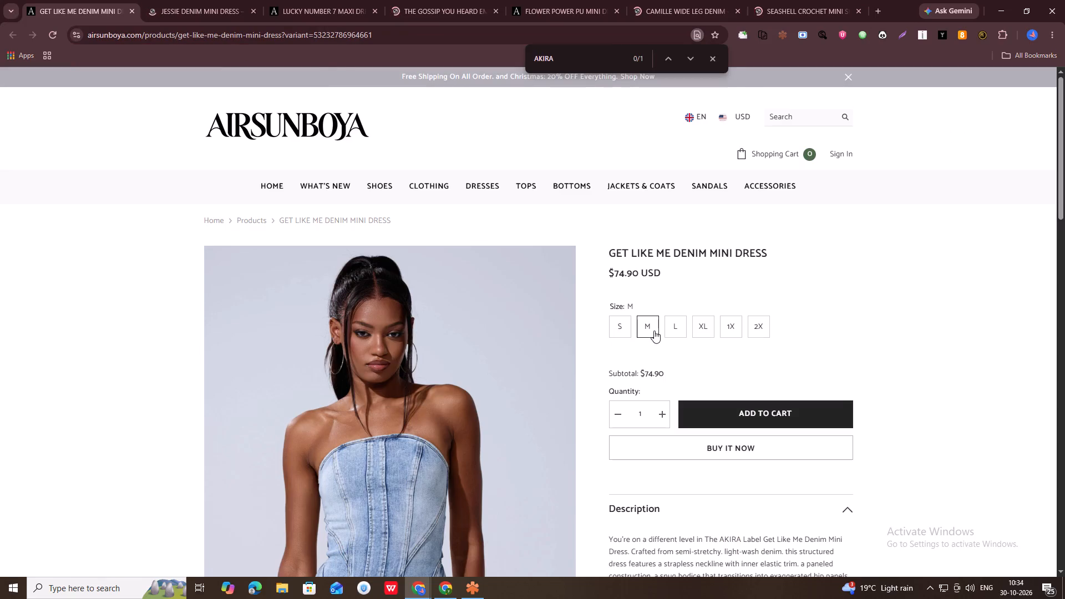
{"action": "key", "text": "ctrl+c"}
{"action": "key", "text": "alt+Tab"}
{"action": "key", "text": "Down"}
{"action": "key", "text": "ctrl+v"}
Choose size L of the Get Like Me Denim Mini Dress and paste that variant's link into the Links column at C78313.
{"action": "key", "text": "alt+Tab"}
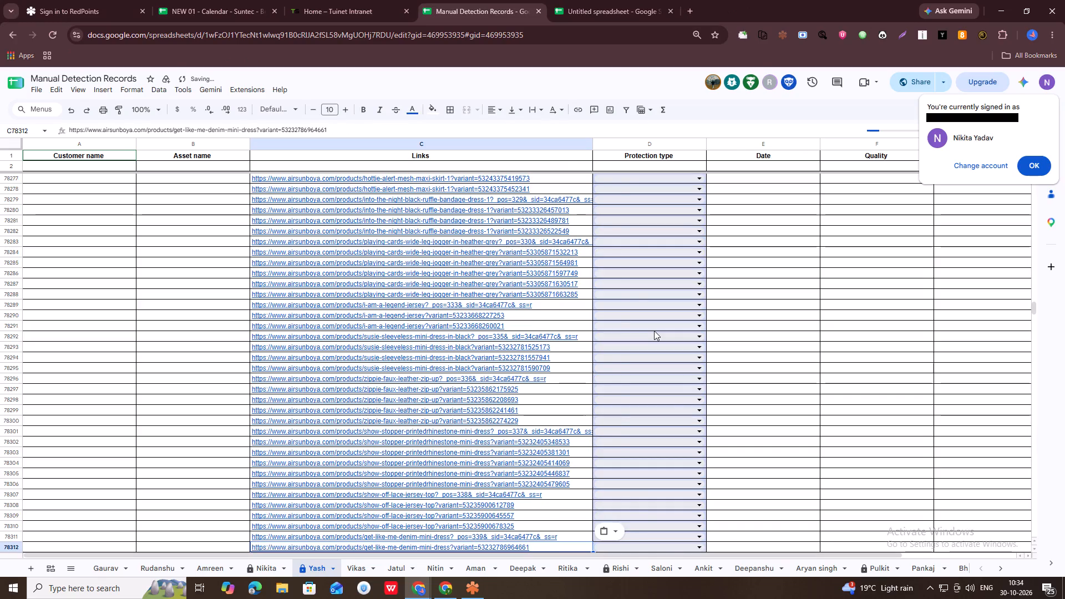
{"action": "left_click", "coordinate": [667, 322]}
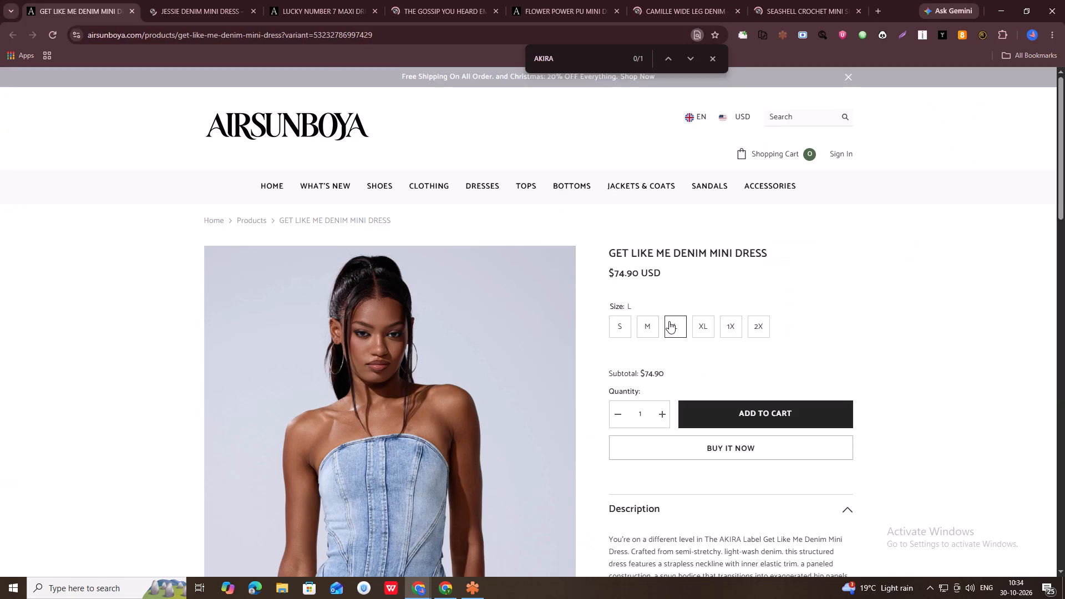
{"action": "key", "text": "ctrl+l"}
{"action": "key", "text": "ctrl+c"}
{"action": "key", "text": "ctrl+c"}
{"action": "key", "text": "alt+Tab"}
{"action": "key", "text": "Down"}
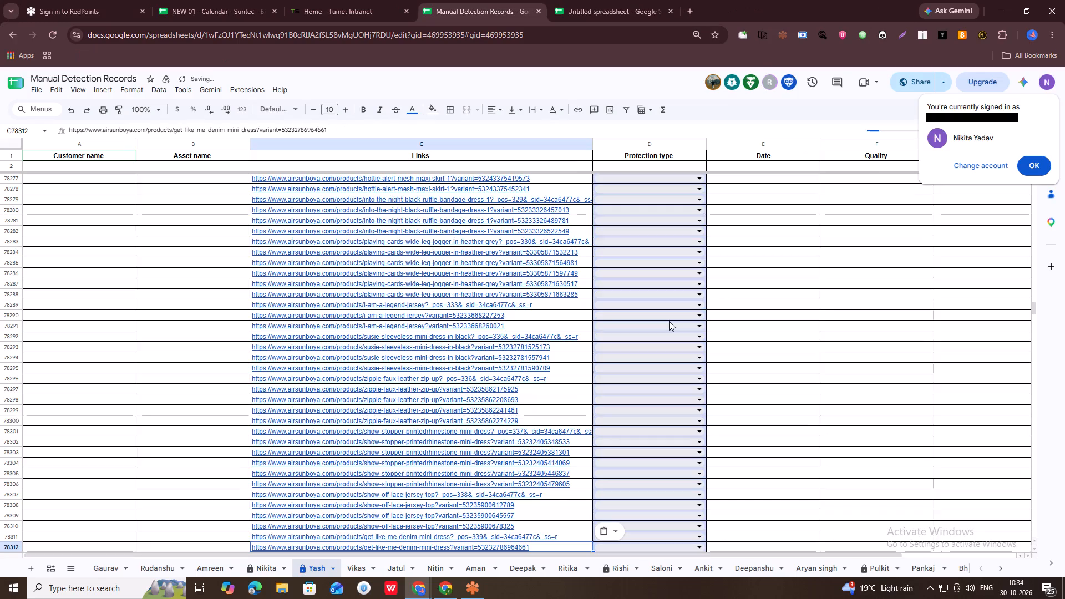
{"action": "key", "text": "ctrl+v"}
Choose size XL of the Get Like Me Denim Mini Dress and paste that variant's link into the Links column at C78314.
{"action": "key", "text": "alt+Tab"}
{"action": "left_click", "coordinate": [702, 333]}
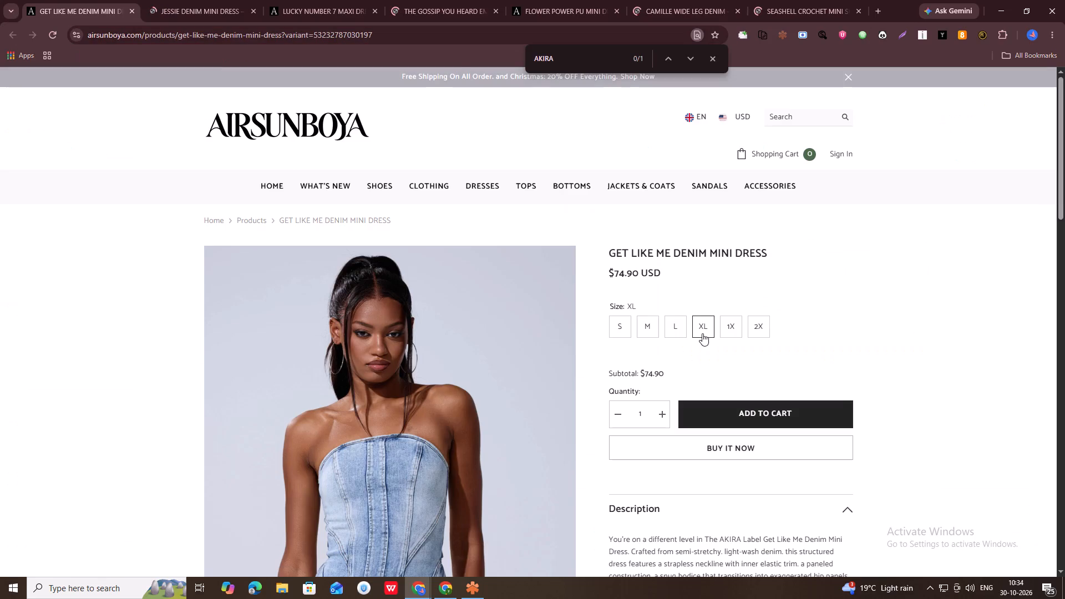
{"action": "key", "text": "ctrl+l"}
{"action": "key", "text": "ctrl+c"}
{"action": "key", "text": "alt+Tab"}
{"action": "key", "text": "Down"}
{"action": "key", "text": "ctrl+v"}
Record the Get Like Me Denim Mini Dress's size 1X variant link in the Links column at C78315.
{"action": "key", "text": "alt+Tab"}
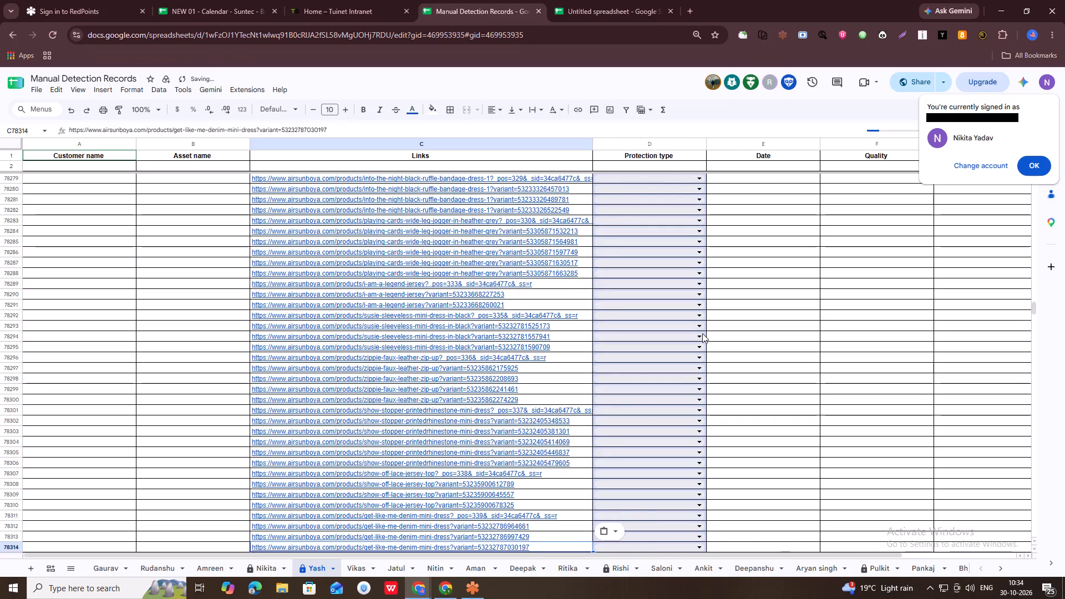
{"action": "left_click", "coordinate": [736, 330]}
{"action": "key", "text": "ctrl+l"}
{"action": "key", "text": "ctrl+c"}
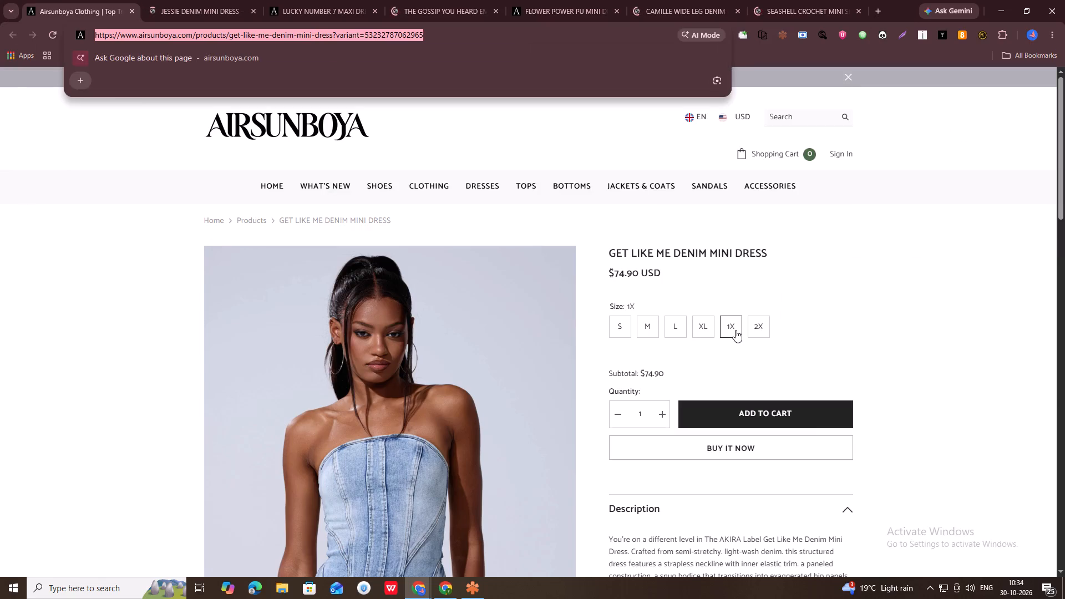
{"action": "key", "text": "alt+Tab"}
{"action": "key", "text": "Down"}
{"action": "key", "text": "ctrl+v"}
Record the Get Like Me Denim Mini Dress's size 2X variant link in the Links column at C78316.
{"action": "key", "text": "alt+Tab"}
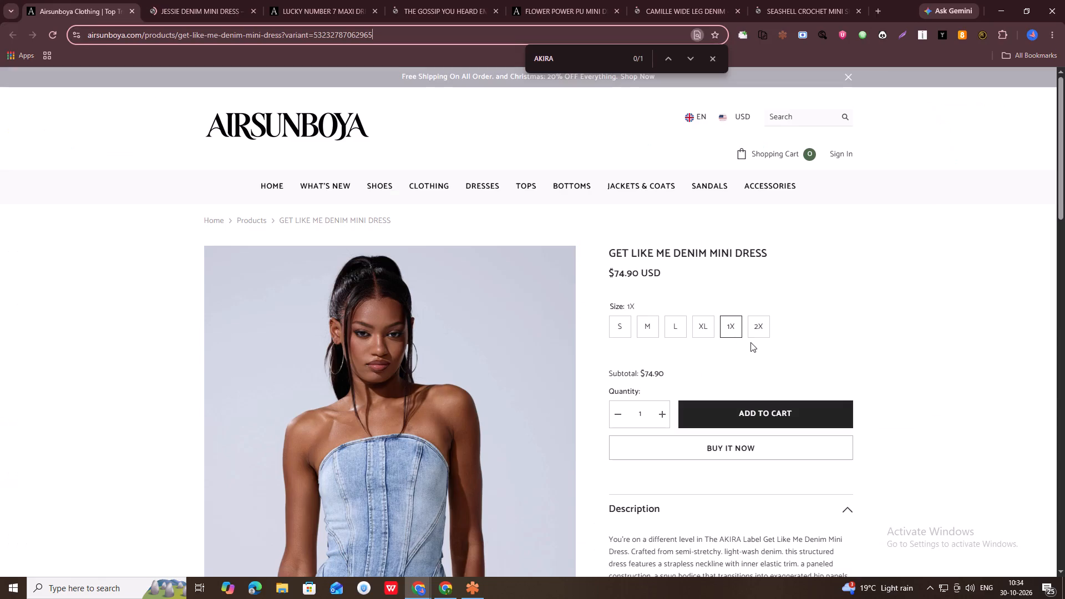
{"action": "left_click", "coordinate": [753, 336]}
{"action": "key", "text": "ctrl+l"}
{"action": "key", "text": "ctrl+c"}
{"action": "key", "text": "alt+Tab"}
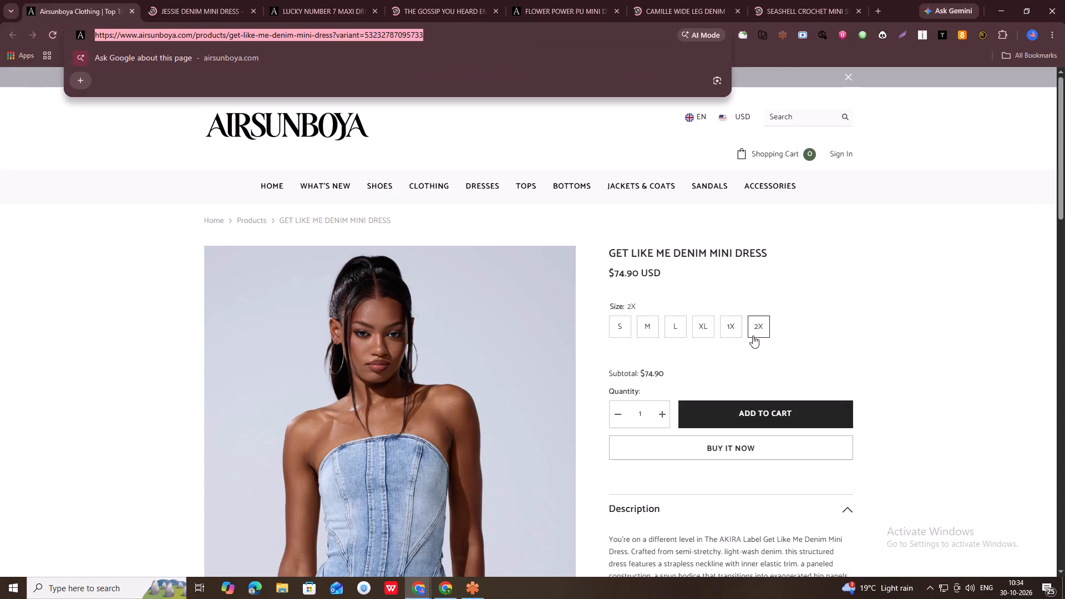
{"action": "key", "text": "Down"}
{"action": "key", "text": "ctrl+v"}
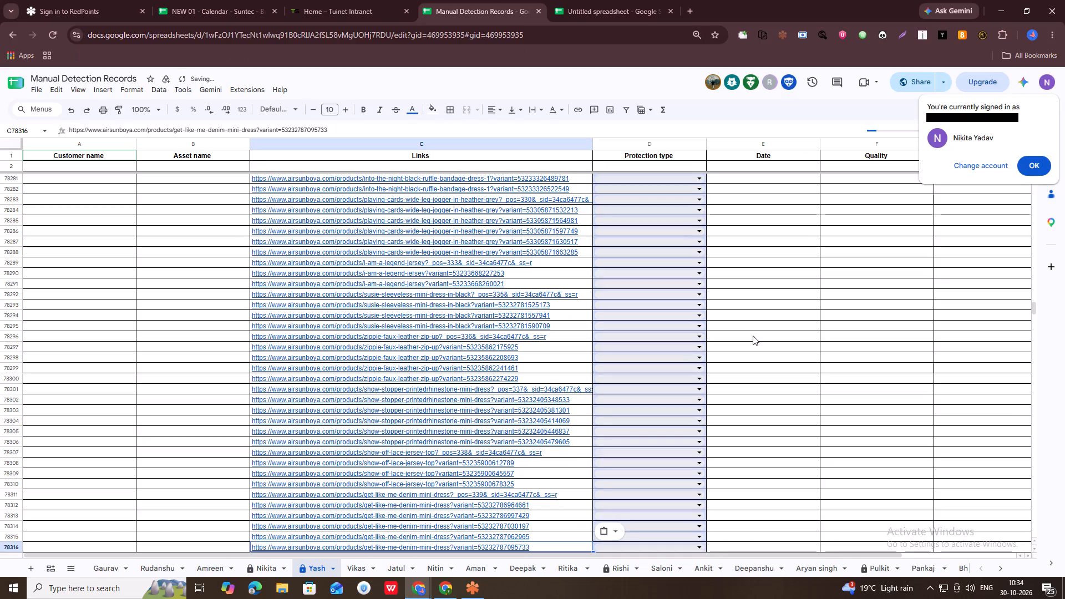
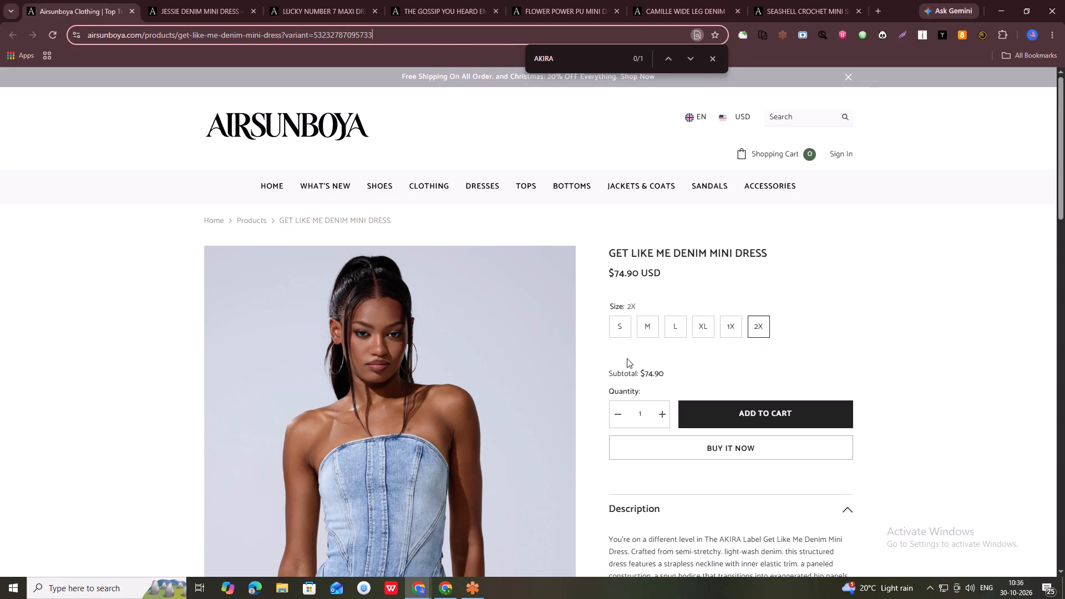
Check the Jessie Denim Mini Dress page for AKIRA and record its page link in the Links column at C78317.
{"action": "key", "text": "ctrl+w"}
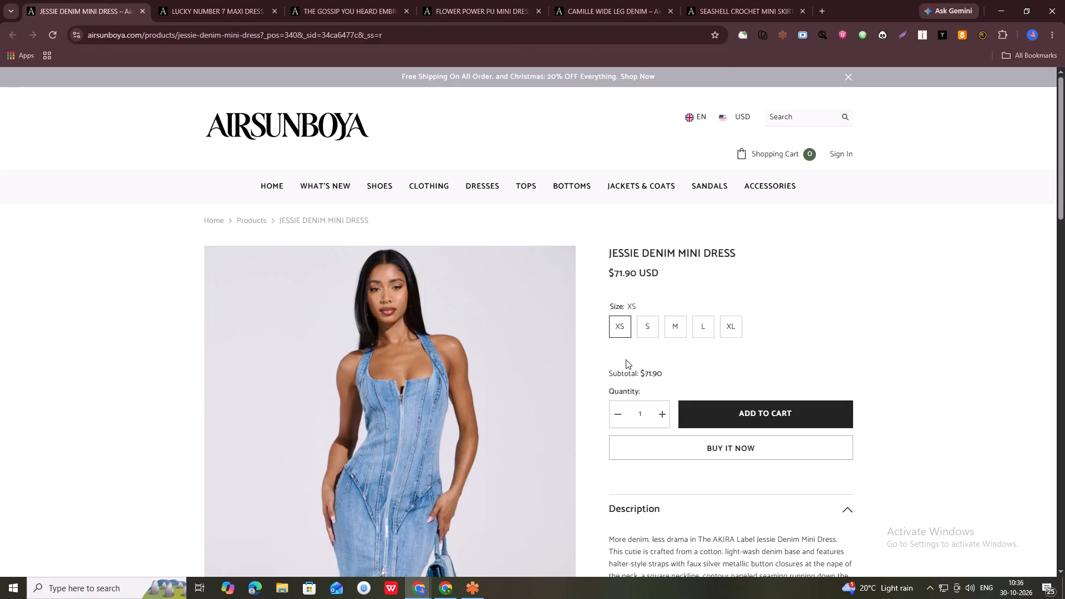
{"action": "key", "text": "ctrl+f"}
{"action": "key", "text": "ctrl+l"}
{"action": "key", "text": "ctrl+c"}
{"action": "key", "text": "alt+Tab"}
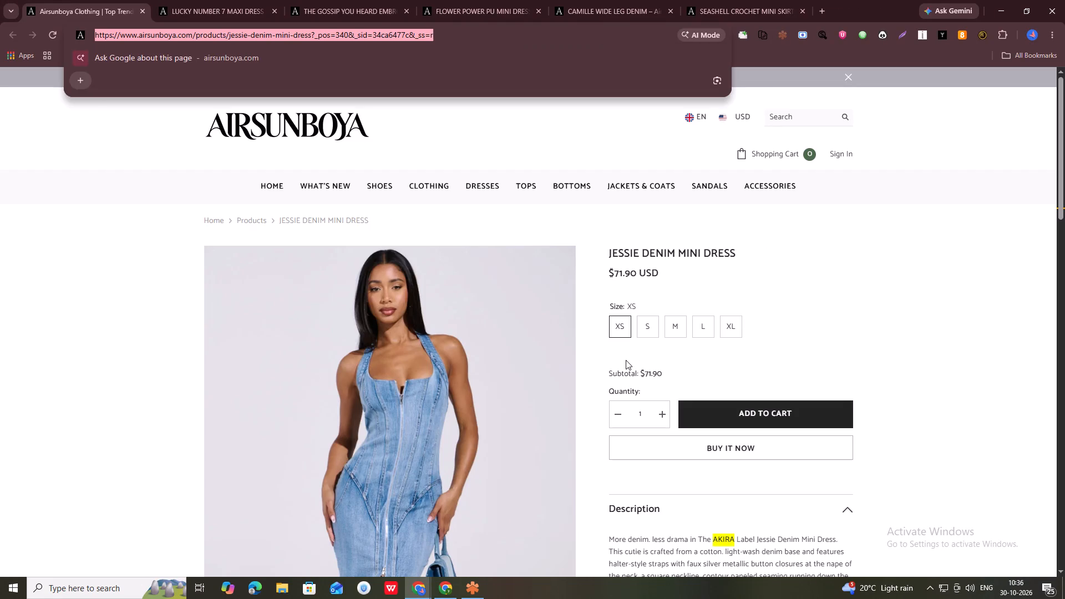
{"action": "key", "text": "Down"}
{"action": "key", "text": "ctrl+v"}
{"action": "key", "text": "alt+Tab"}
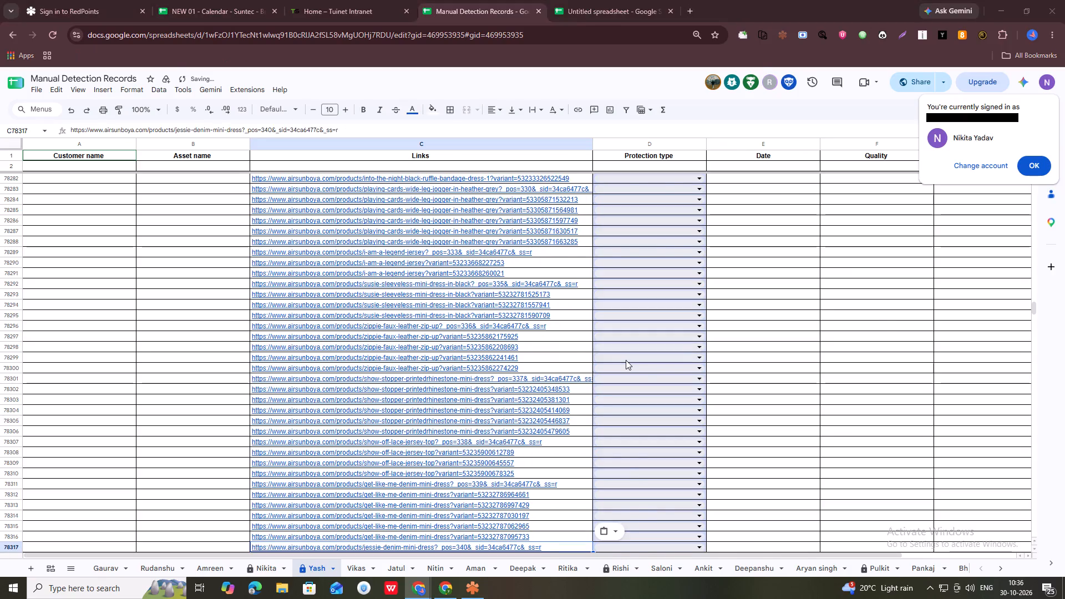
Choose size S of the Jessie Denim Mini Dress and paste that variant's link into the Links column at C78318.
{"action": "left_click", "coordinate": [648, 334]}
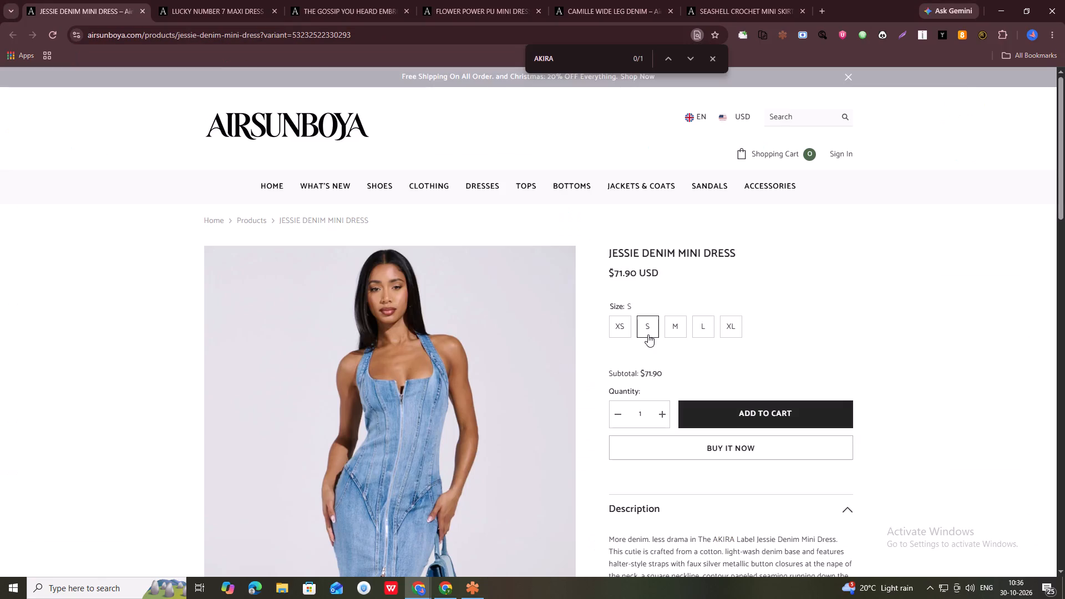
{"action": "key", "text": "ctrl+l"}
{"action": "key", "text": "ctrl+c"}
{"action": "key", "text": "alt+Tab"}
{"action": "key", "text": "Down"}
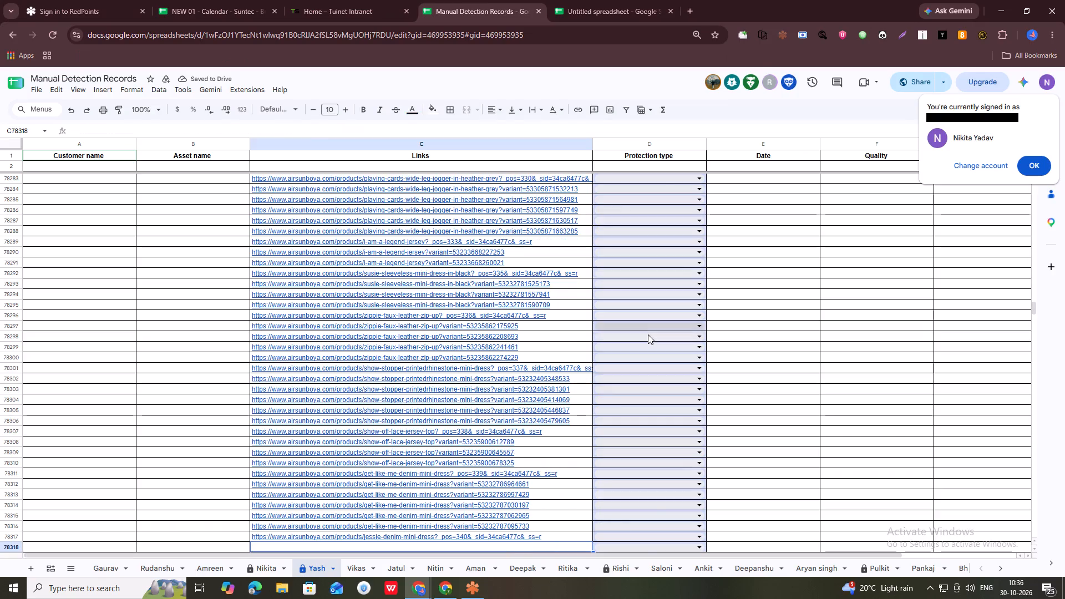
{"action": "key", "text": "ctrl+v"}
{"action": "key", "text": "alt+Tab"}
Choose size M of the Jessie Denim Mini Dress and paste that variant's link into the Links column at C78319.
{"action": "left_click", "coordinate": [673, 329]}
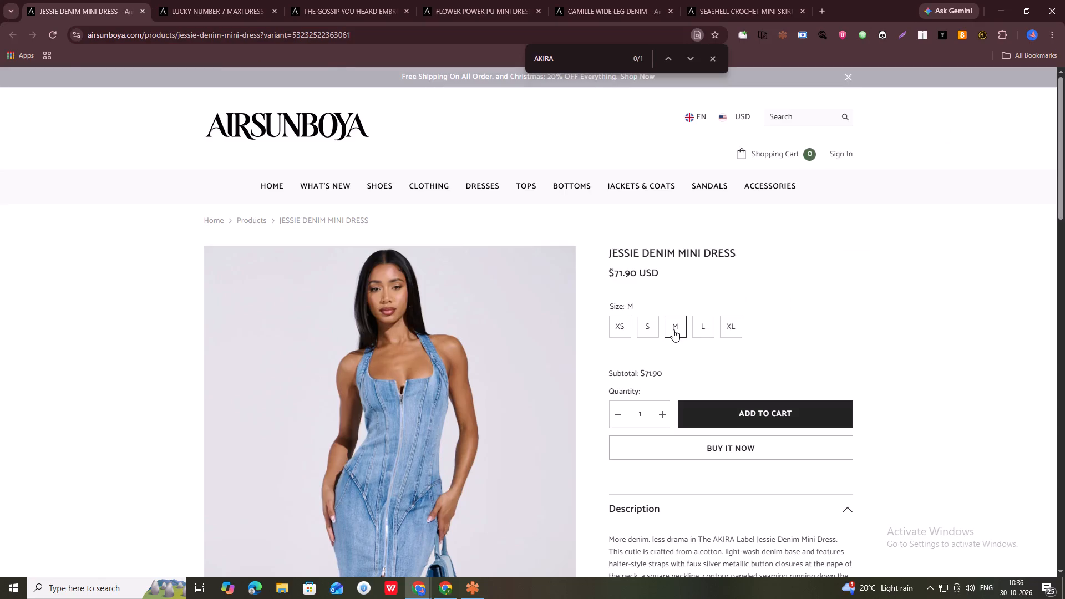
{"action": "key", "text": "ctrl+l"}
{"action": "key", "text": "ctrl+c"}
{"action": "key", "text": "alt+Tab"}
{"action": "key", "text": "Down"}
{"action": "key", "text": "ctrl+v"}
{"action": "key", "text": "alt+Tab"}
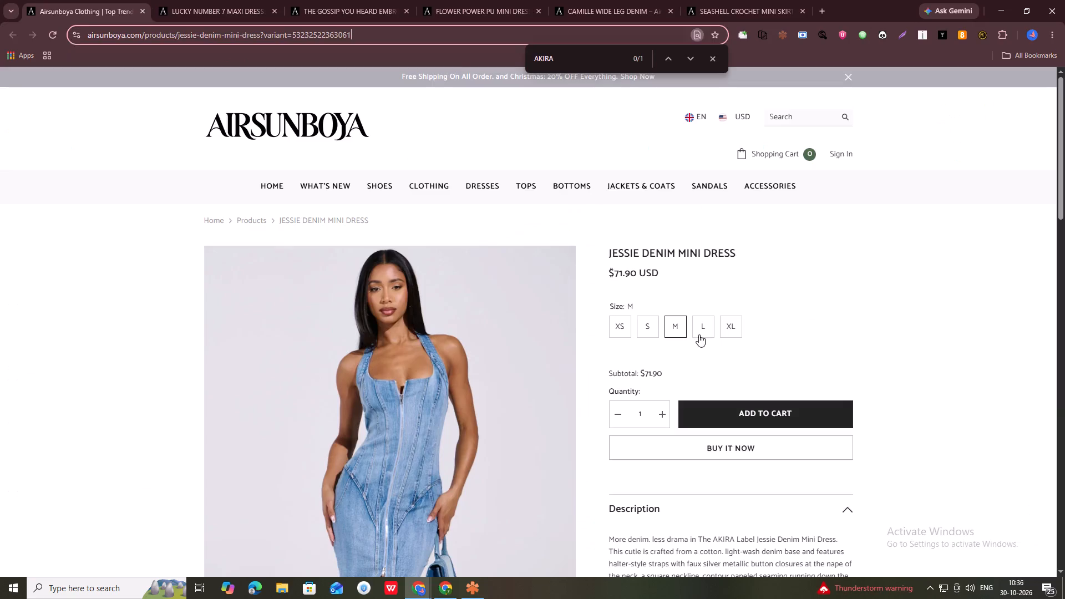
Record the Jessie Denim Mini Dress's size L variant link in the Links column at C78320.
{"action": "left_click", "coordinate": [714, 332]}
{"action": "left_click", "coordinate": [694, 333]}
{"action": "key", "text": "ctrl+l"}
{"action": "key", "text": "ctrl+c"}
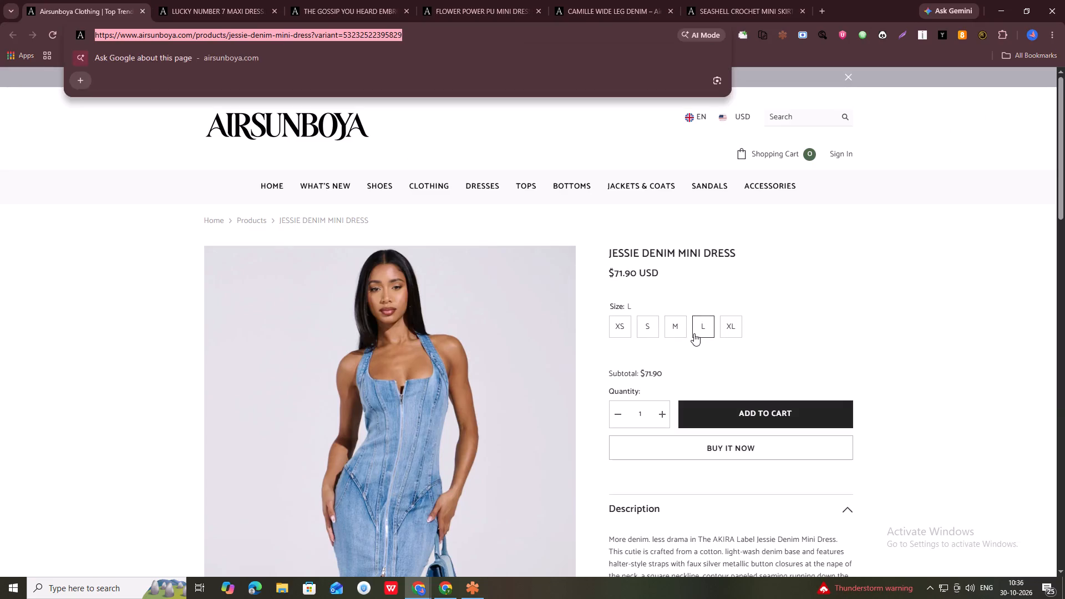
{"action": "key", "text": "alt+Tab"}
{"action": "key", "text": "Down"}
{"action": "key", "text": "ctrl+v"}
{"action": "key", "text": "alt+Tab"}
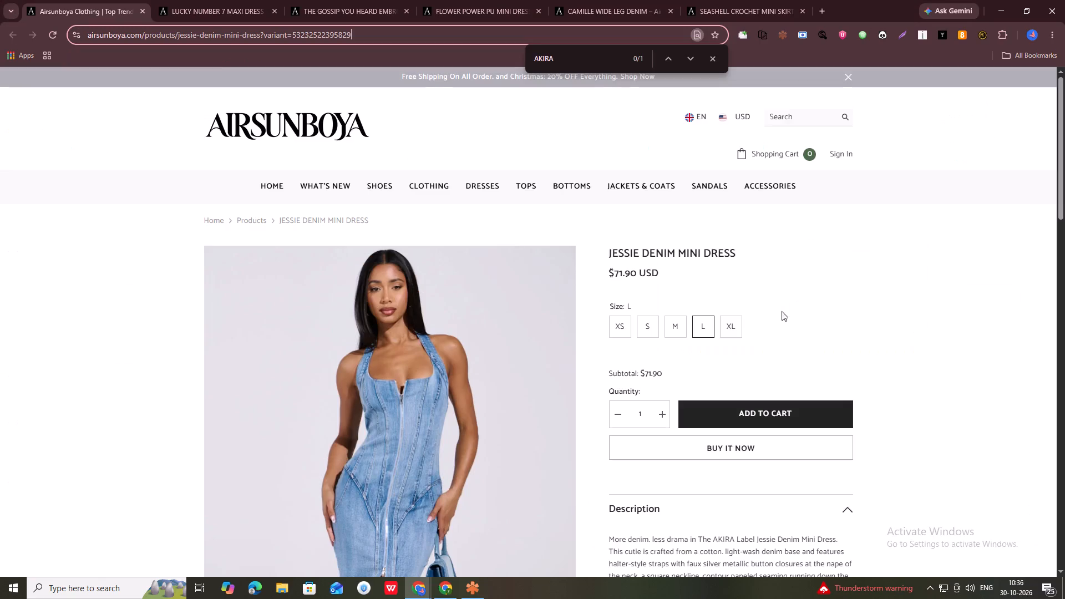
Record the Jessie Denim Mini Dress's size XL variant link in the Links column at C78321.
{"action": "left_click", "coordinate": [743, 328]}
{"action": "left_click", "coordinate": [729, 334]}
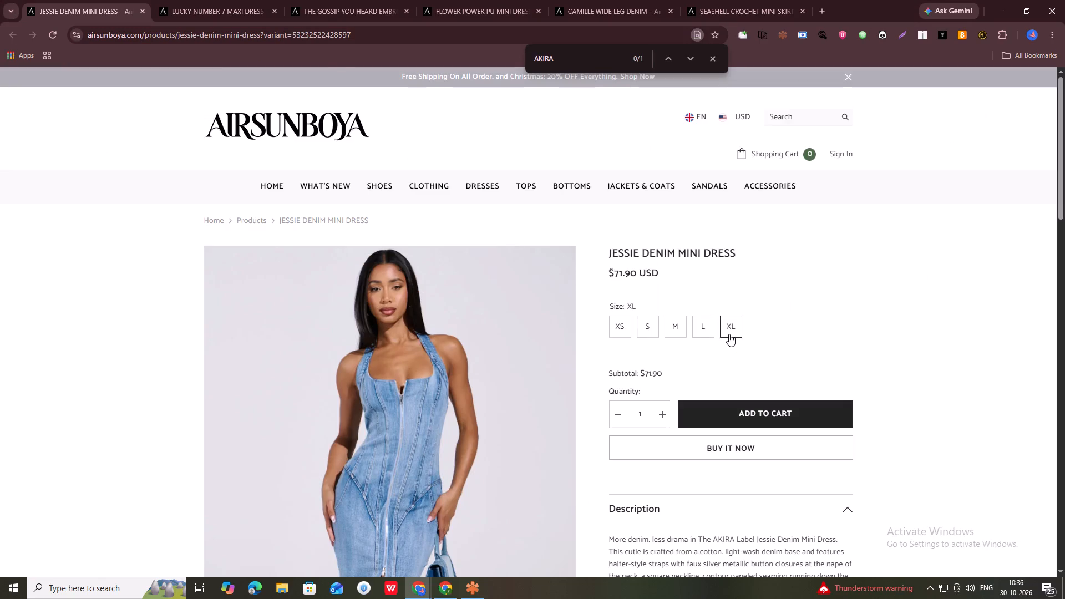
{"action": "key", "text": "ctrl+l"}
{"action": "key", "text": "ctrl+c"}
{"action": "key", "text": "ctrl+c"}
{"action": "key", "text": "ctrl+c"}
{"action": "key", "text": "alt+Tab"}
{"action": "key", "text": "Down"}
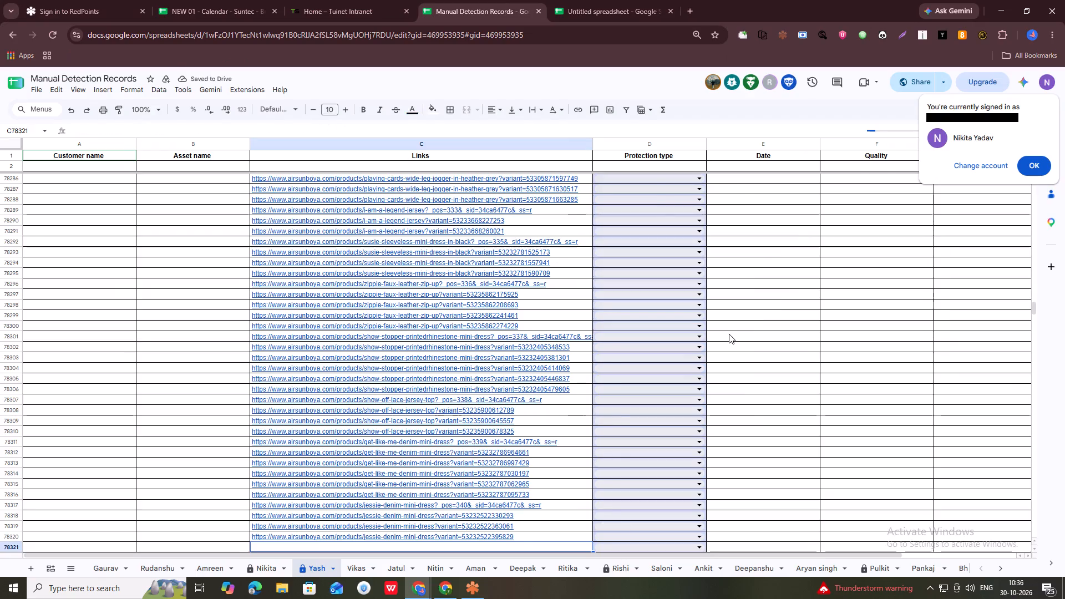
{"action": "key", "text": "ctrl+v"}
{"action": "key", "text": "alt+Tab"}
Check the Lucky Number 7 Maxi Dress page for AKIRA and record its page link in the Links column at C78322.
{"action": "key", "text": "ctrl+w"}
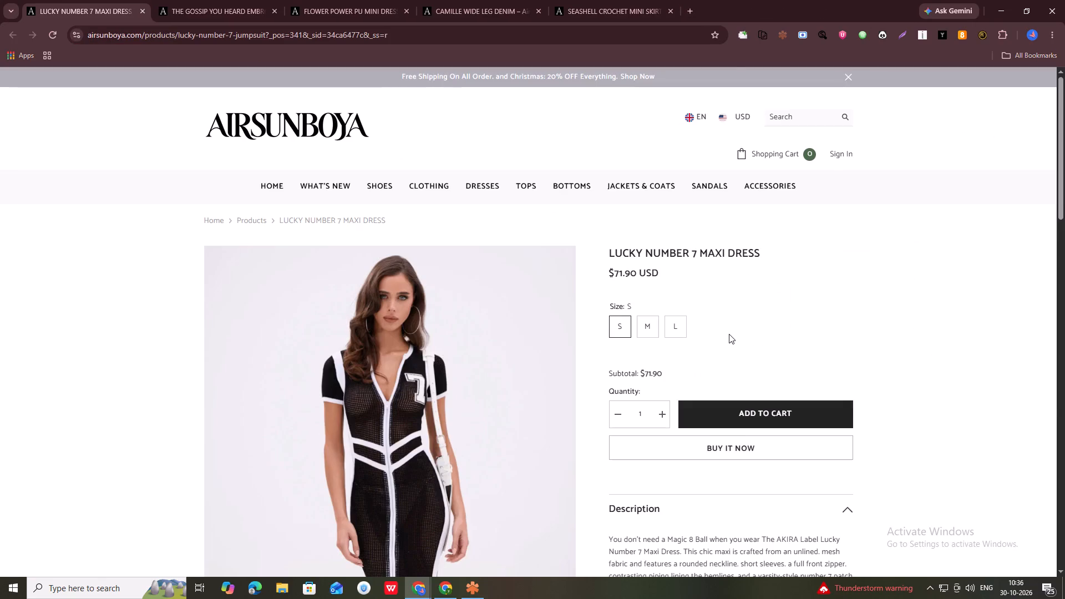
{"action": "key", "text": "ctrl+f"}
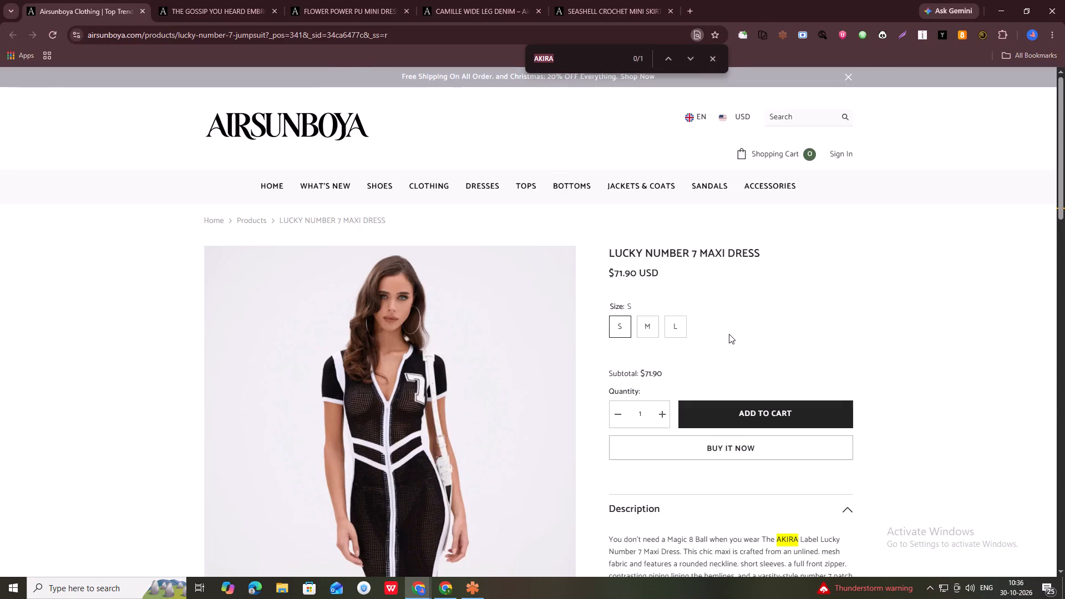
{"action": "key", "text": "ctrl+l"}
{"action": "key", "text": "ctrl+c"}
{"action": "key", "text": "ctrl+c"}
{"action": "key", "text": "alt+Tab"}
{"action": "key", "text": "Down"}
{"action": "key", "text": "ctrl+v"}
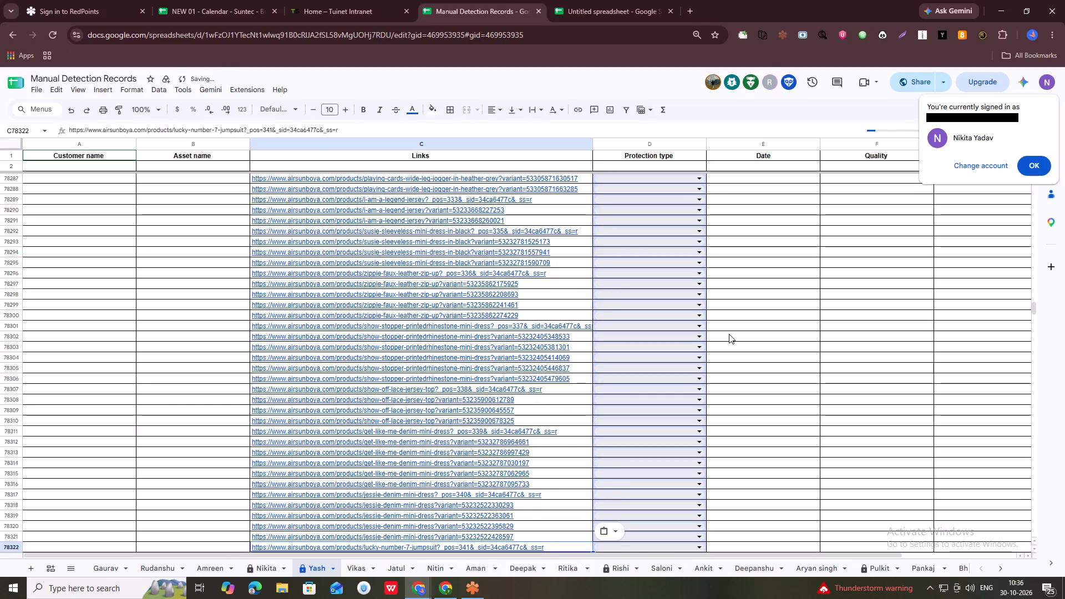
{"action": "key", "text": "alt+Tab"}
Choose size M of the Lucky Number 7 Maxi Dress and paste that variant's link into the Links column at C78323.
{"action": "left_click", "coordinate": [662, 327]}
{"action": "left_click", "coordinate": [653, 331]}
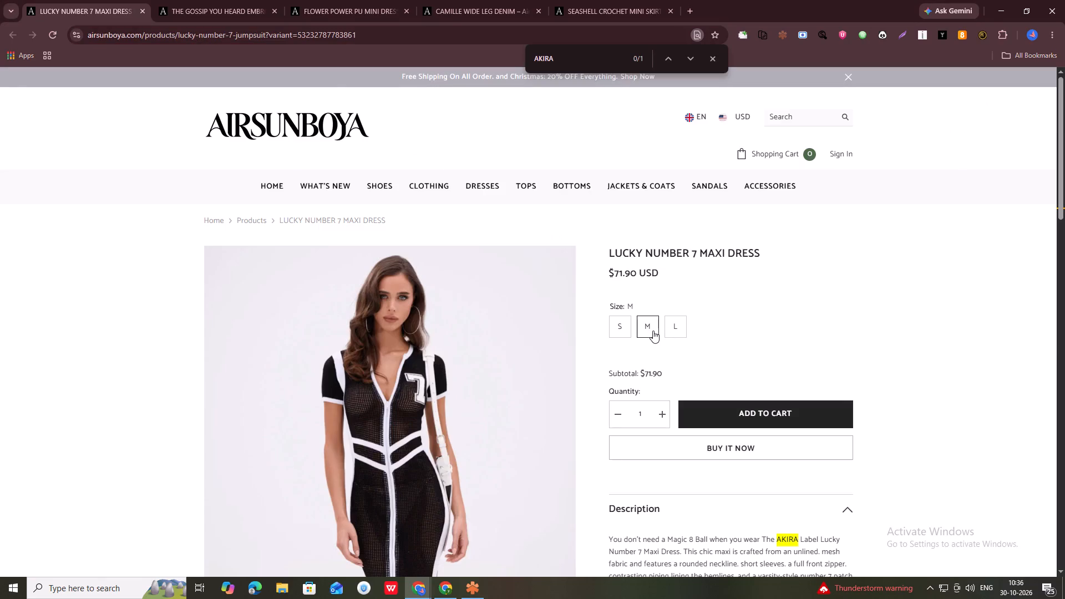
{"action": "key", "text": "ctrl+l"}
{"action": "key", "text": "ctrl+c"}
{"action": "key", "text": "ctrl+c"}
{"action": "key", "text": "alt+Tab"}
{"action": "key", "text": "Down"}
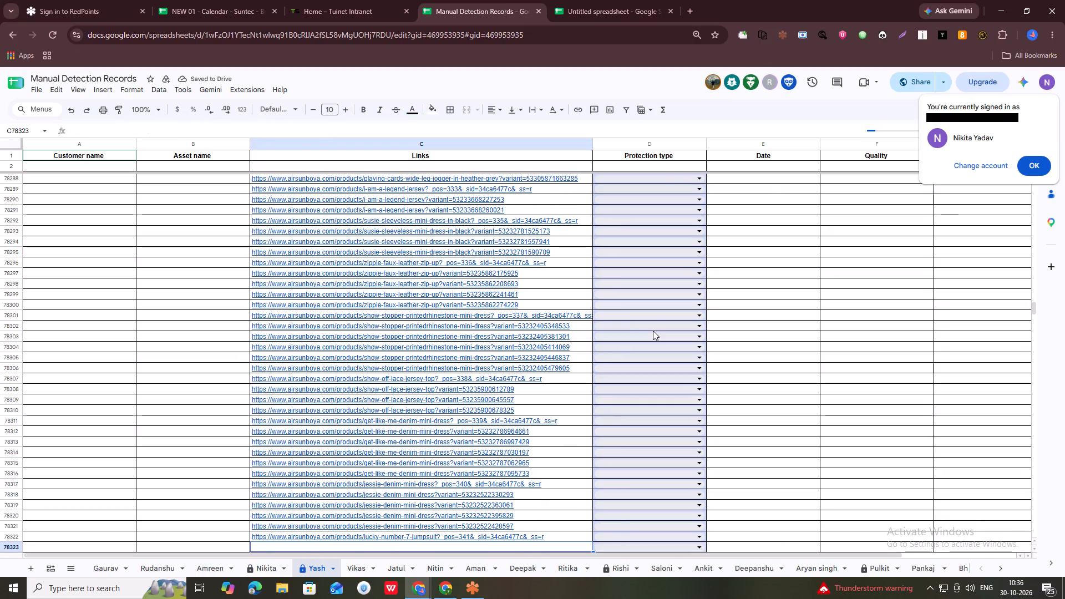
{"action": "key", "text": "ctrl+v"}
{"action": "key", "text": "alt+Tab"}
Choose size L of the Lucky Number 7 Maxi Dress and paste that variant's link into the Links column at C78324.
{"action": "left_click", "coordinate": [683, 327]}
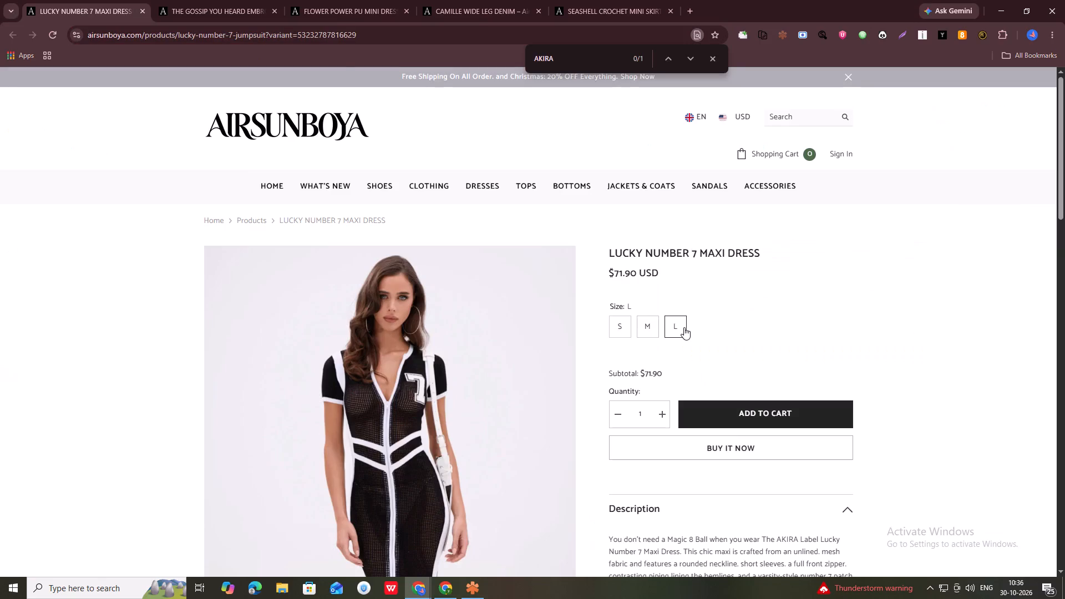
{"action": "key", "text": "ctrl+l"}
{"action": "key", "text": "ctrl+c"}
{"action": "key", "text": "Tab"}
{"action": "key", "text": "alt+Tab"}
{"action": "key", "text": "Down"}
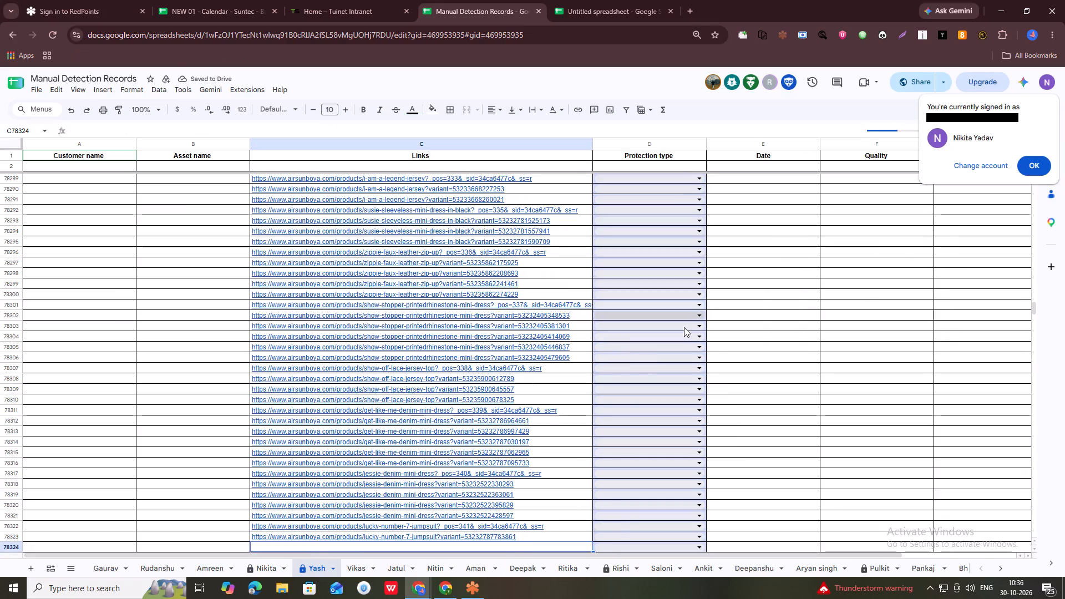
{"action": "key", "text": "ctrl+v"}
{"action": "key", "text": "alt+Tab"}
Close the Lucky Number 7 Maxi Dress page and The Gossip You Heard Embroidered Cap page.
{"action": "key", "text": "ctrl+w"}
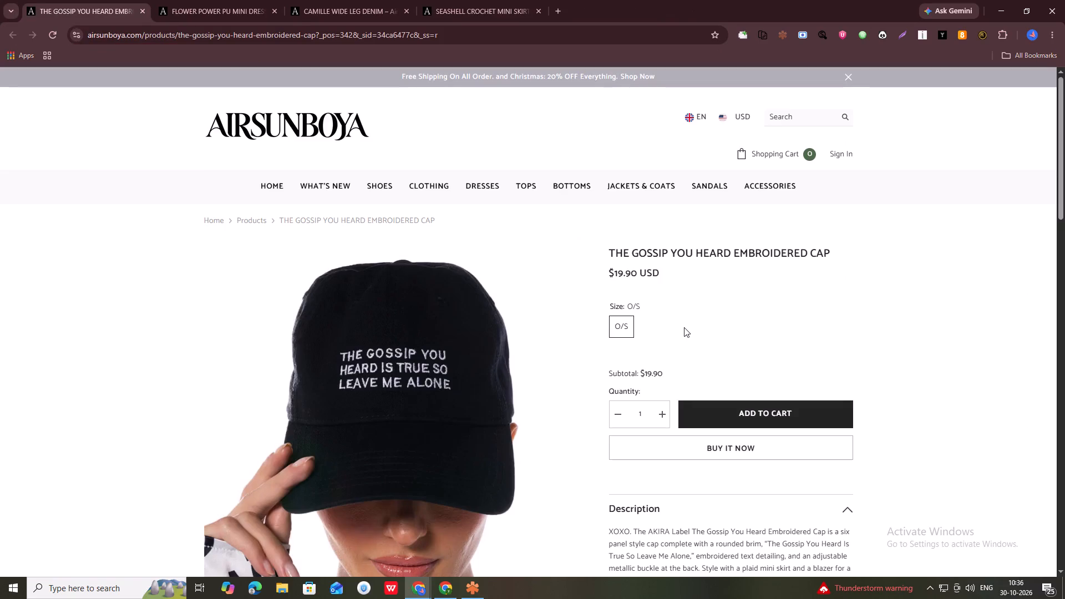
{"action": "key", "text": "ctrl+w"}
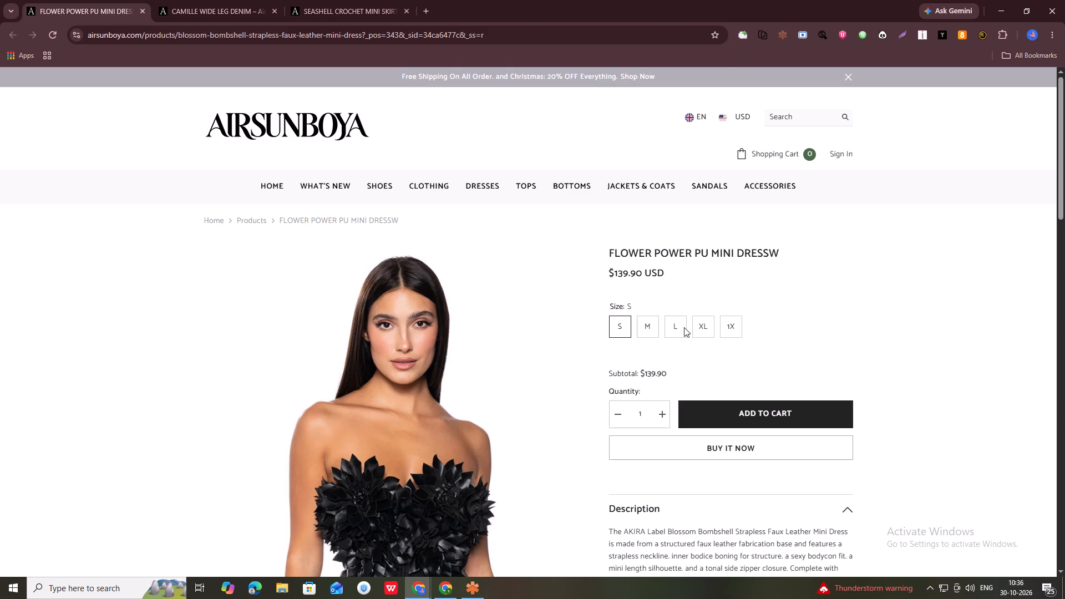
Check the Flower Power PU Mini Dress page for AKIRA and record its page link in the Links column at C78325.
{"action": "key", "text": "ctrl+f"}
{"action": "key", "text": "ctrl+l"}
{"action": "key", "text": "ctrl+c"}
{"action": "key", "text": "alt+Tab"}
{"action": "key", "text": "Down"}
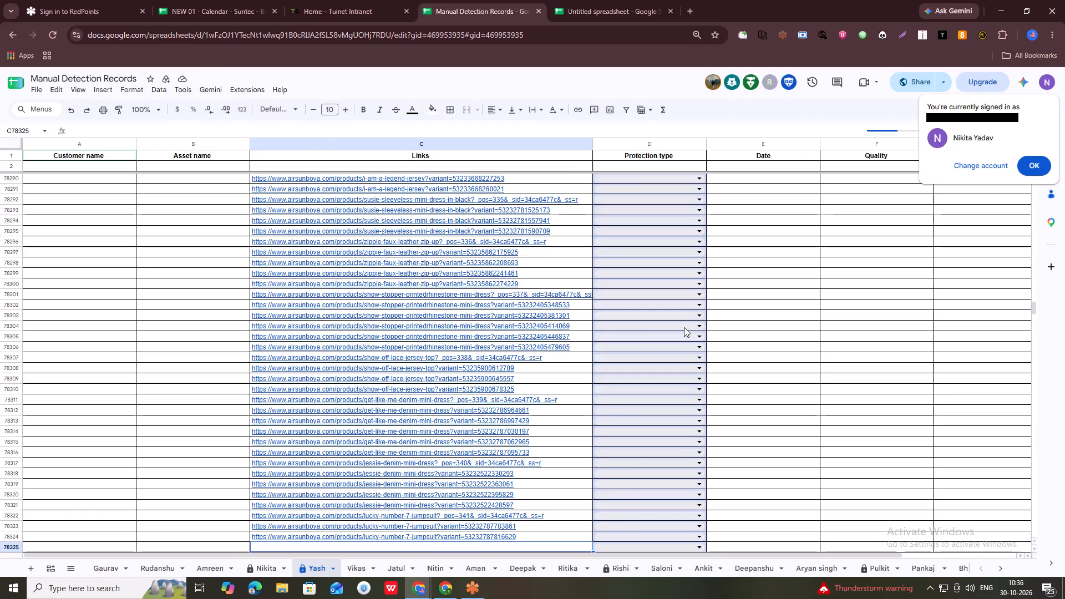
{"action": "key", "text": "ctrl+v"}
{"action": "key", "text": "alt+Tab"}
Choose size M of the Flower Power PU Mini Dress and paste that variant's link into the Links column at C78326.
{"action": "left_click", "coordinate": [651, 327]}
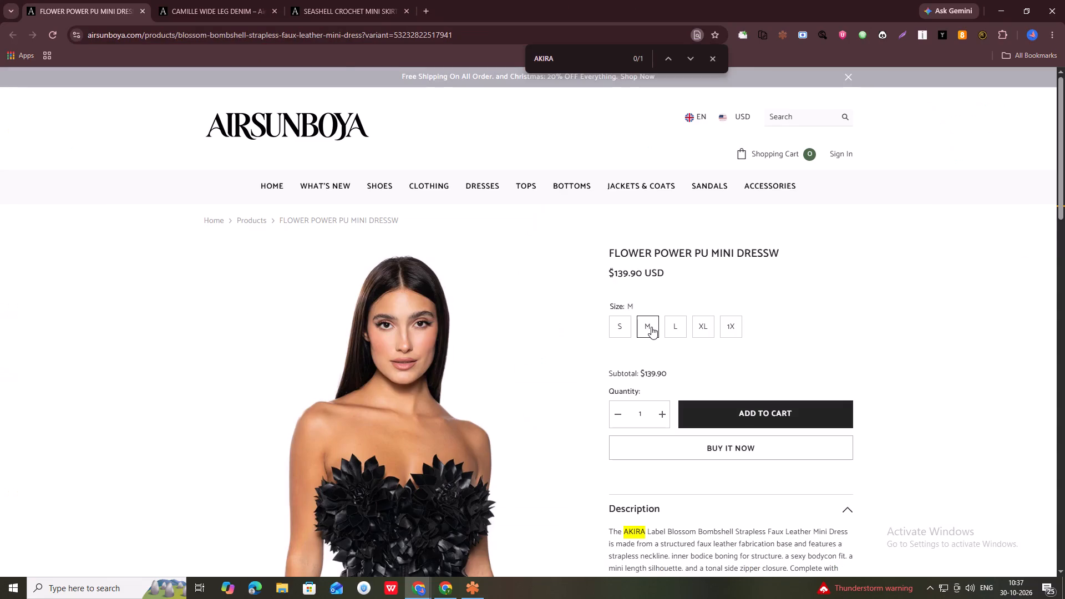
{"action": "key", "text": "ctrl+l"}
{"action": "key", "text": "ctrl+c"}
{"action": "key", "text": "alt+Tab"}
{"action": "key", "text": "Down"}
{"action": "key", "text": "ctrl+v"}
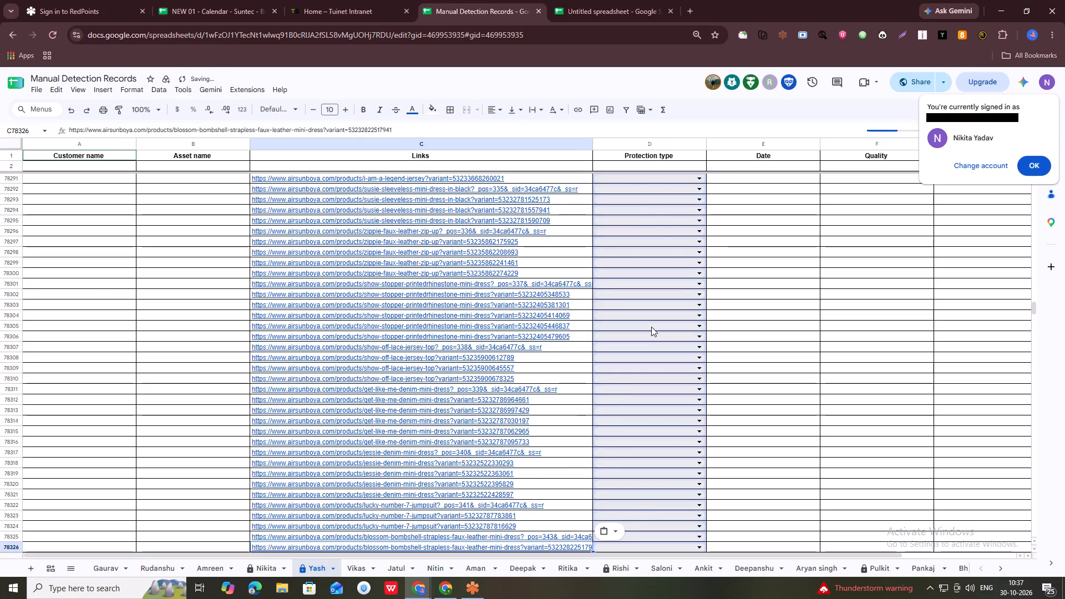
{"action": "key", "text": "alt+Tab"}
Choose size L of the Flower Power PU Mini Dress and paste that variant's link into the Links column at C78327.
{"action": "left_click", "coordinate": [683, 331]}
{"action": "key", "text": "ctrl+l"}
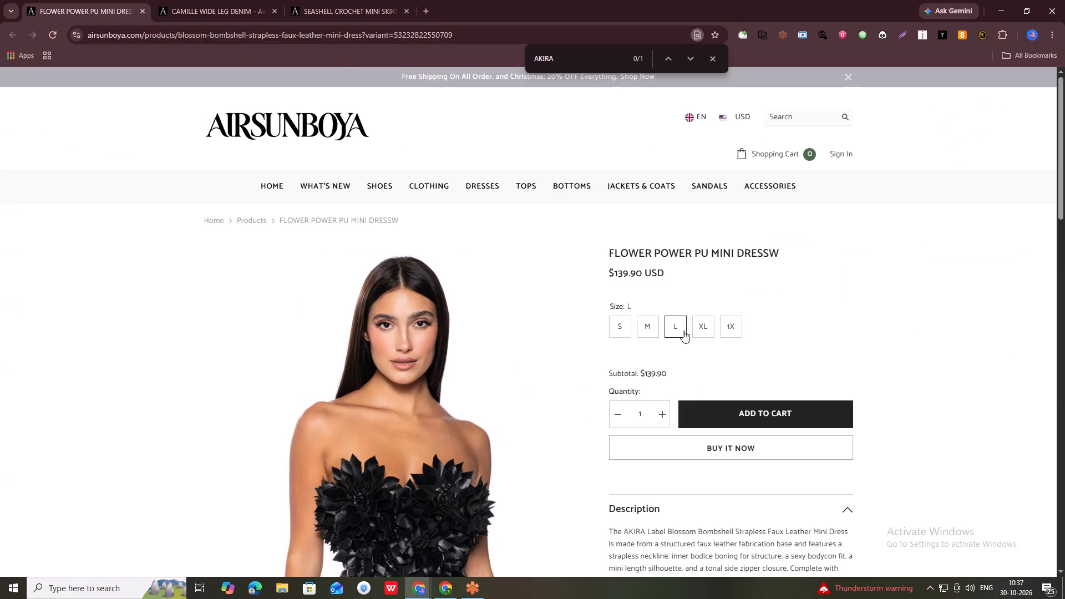
{"action": "key", "text": "ctrl+c"}
{"action": "key", "text": "alt+Tab"}
{"action": "key", "text": "Down"}
{"action": "key", "text": "ctrl+v"}
{"action": "key", "text": "alt+Tab"}
Record the Flower Power PU Mini Dress's size XL variant link in the Links column at C78328.
{"action": "left_click", "coordinate": [703, 322]}
{"action": "key", "text": "ctrl+l"}
{"action": "key", "text": "ctrl+c"}
{"action": "key", "text": "alt+Tab"}
{"action": "key", "text": "Down"}
{"action": "key", "text": "ctrl+v"}
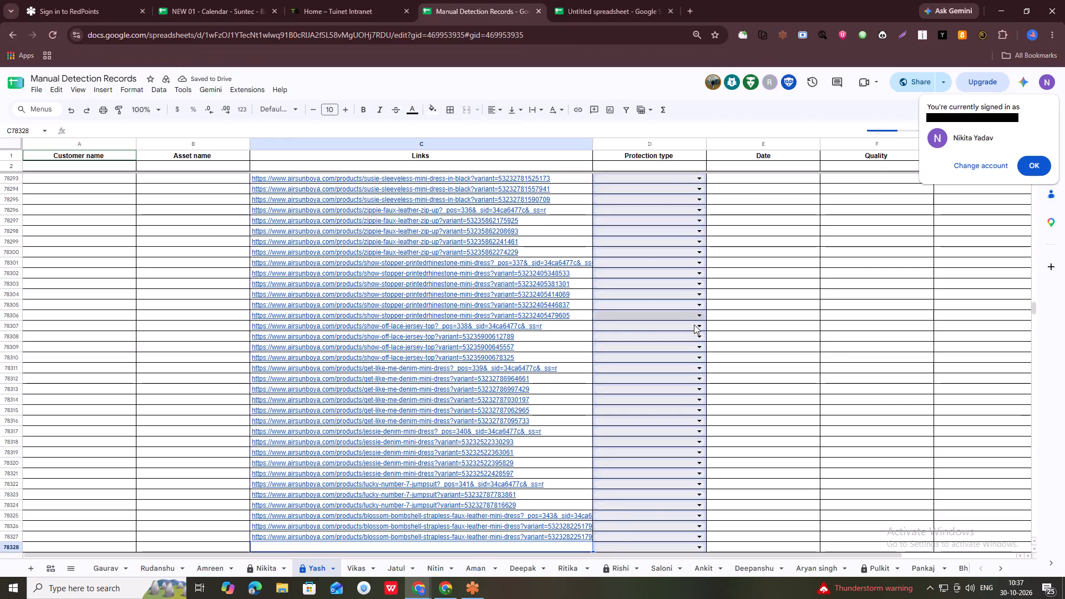
{"action": "key", "text": "alt+Tab"}
Record the Flower Power PU Mini Dress's size 1X variant link in the Links column at C78329.
{"action": "left_click", "coordinate": [723, 319]}
{"action": "key", "text": "ctrl+l"}
{"action": "key", "text": "ctrl+c"}
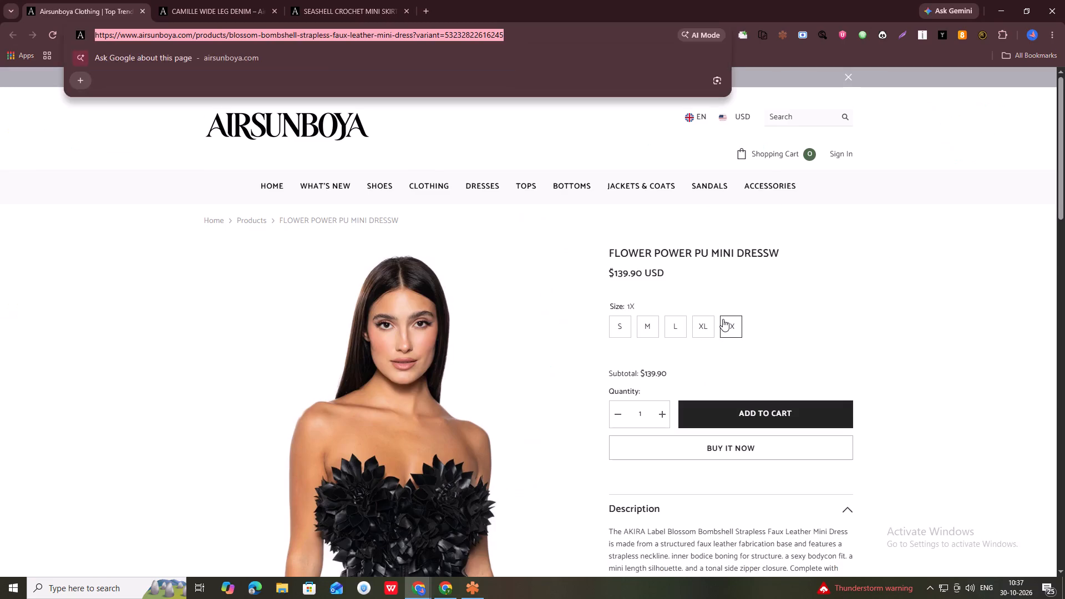
{"action": "key", "text": "alt+Tab"}
{"action": "key", "text": "Down"}
{"action": "key", "text": "ctrl+v"}
{"action": "key", "text": "alt+Tab"}
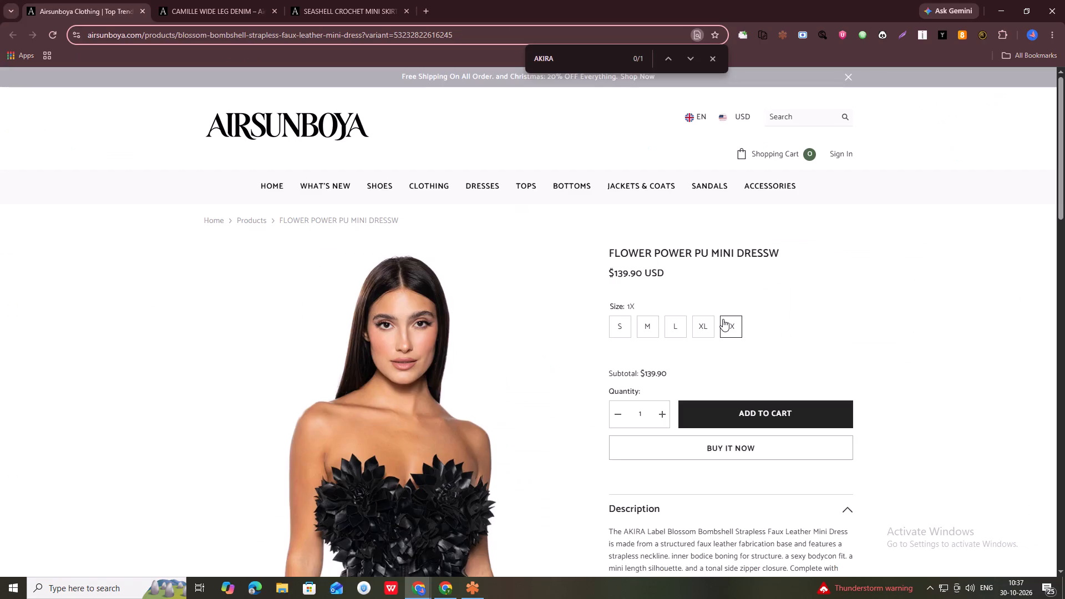
Check the Camille Wide Leg Denim page for AKIRA and record its page link in the Links column at C78330.
{"action": "key", "text": "ctrl+w"}
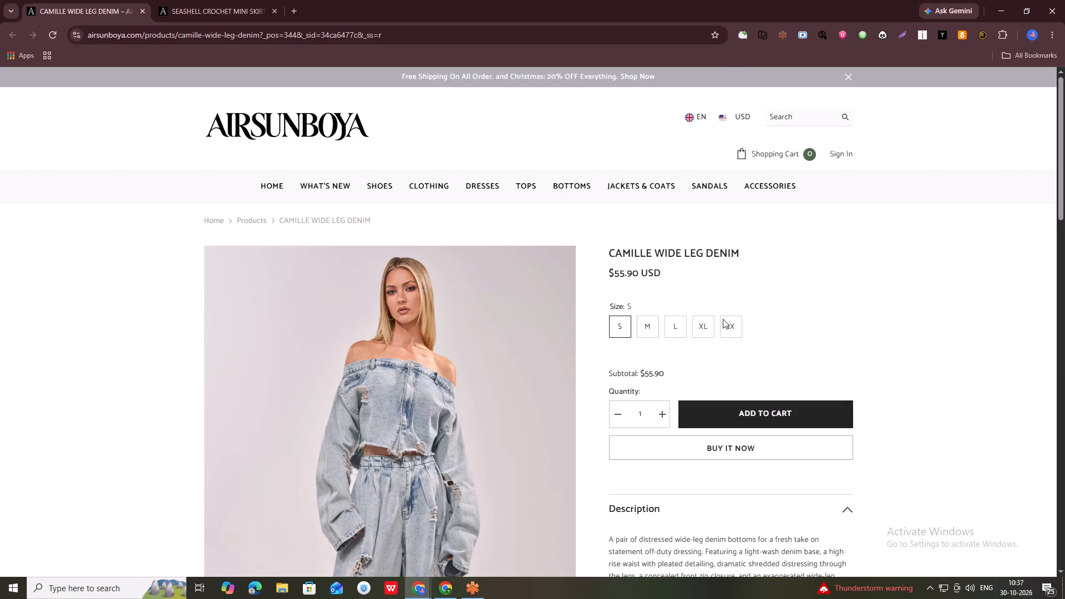
{"action": "key", "text": "ctrl+f"}
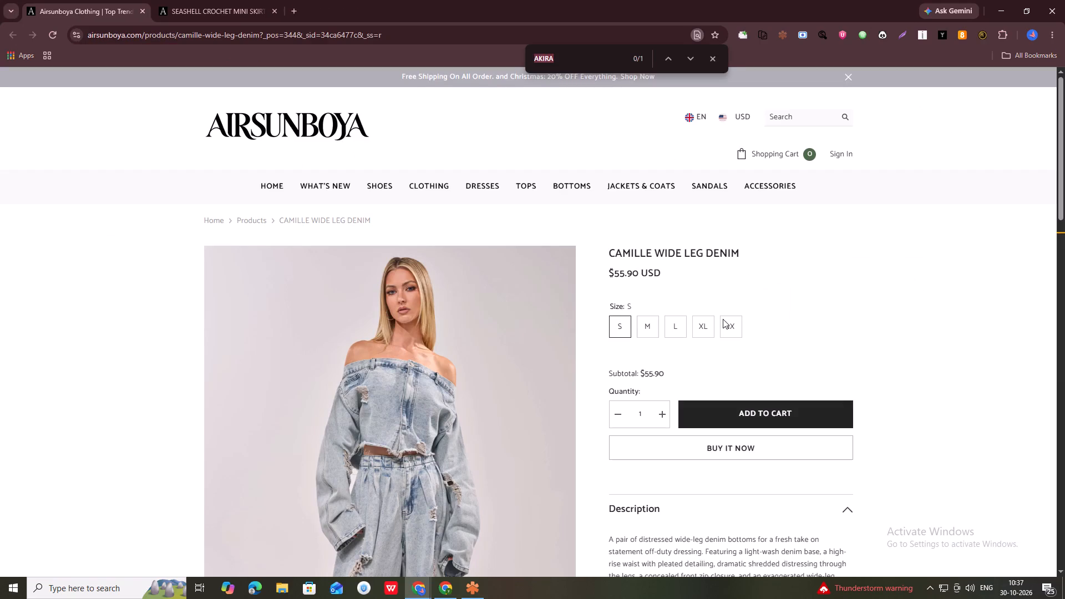
{"action": "key", "text": "Down"}
{"action": "key", "text": "Down"}
{"action": "key", "text": "Down"}
{"action": "key", "text": "Down"}
{"action": "key", "text": "Down"}
{"action": "key", "text": "ctrl+l"}
{"action": "key", "text": "ctrl+c"}
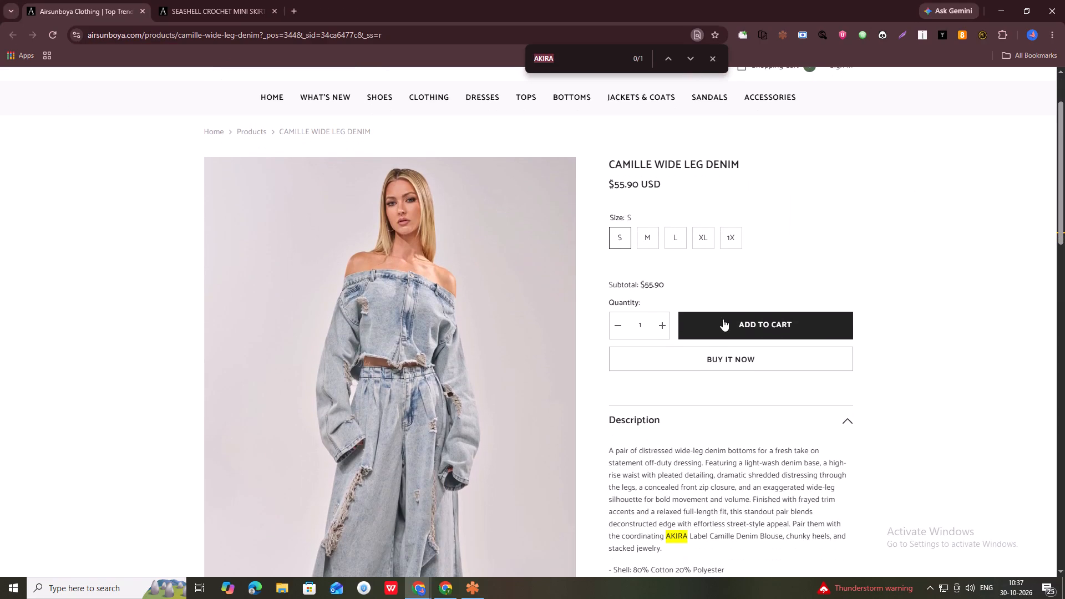
{"action": "key", "text": "ctrl+c"}
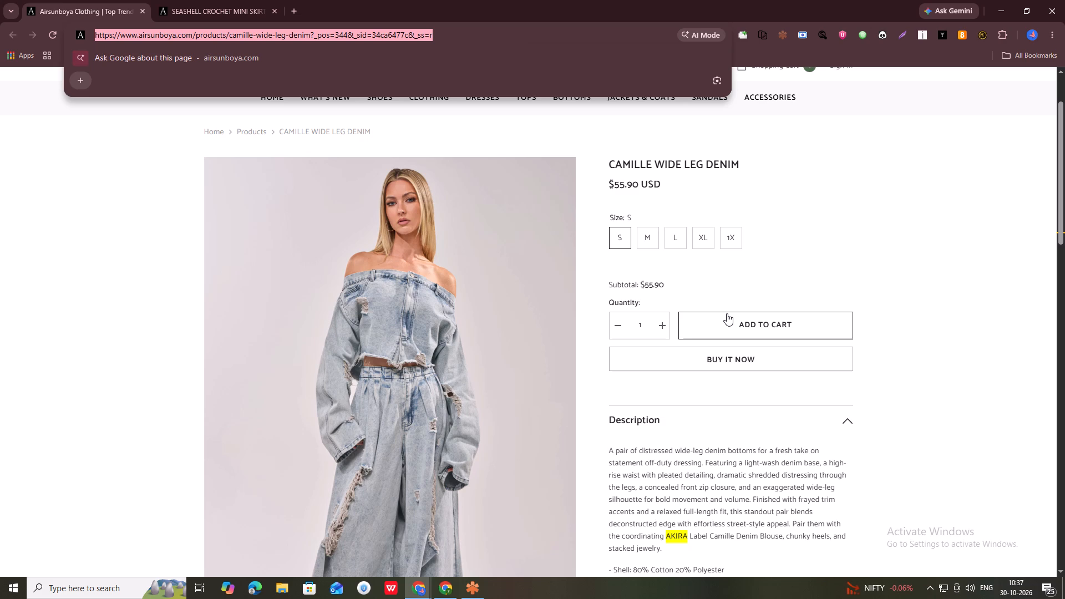
{"action": "key", "text": "ctrl+l"}
{"action": "key", "text": "ctrl+c"}
{"action": "key", "text": "alt+Tab"}
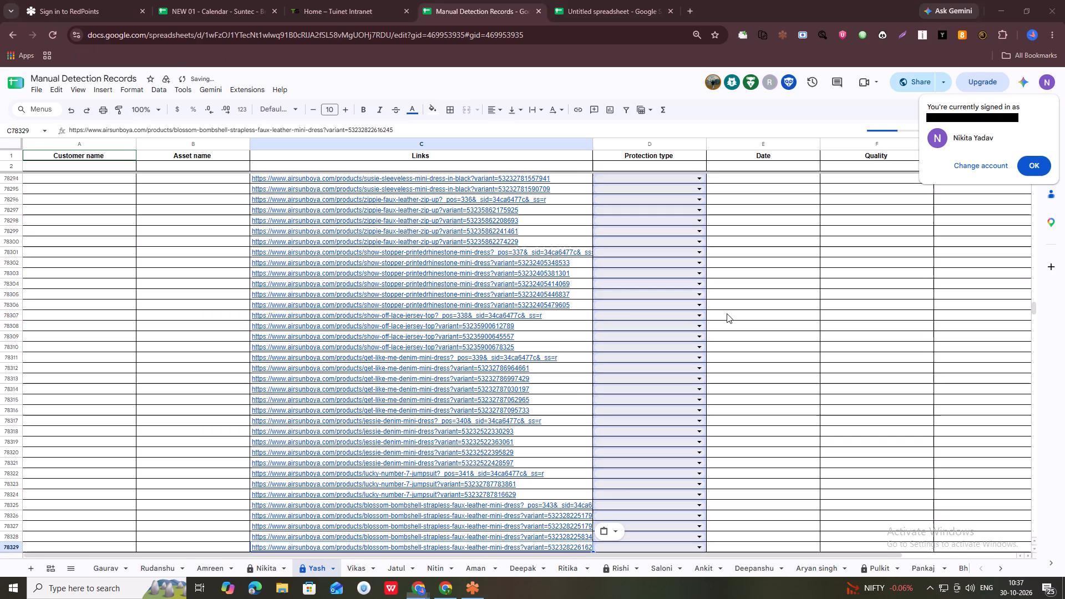
{"action": "key", "text": "Down"}
{"action": "key", "text": "ctrl+v"}
{"action": "key", "text": "alt+Tab"}
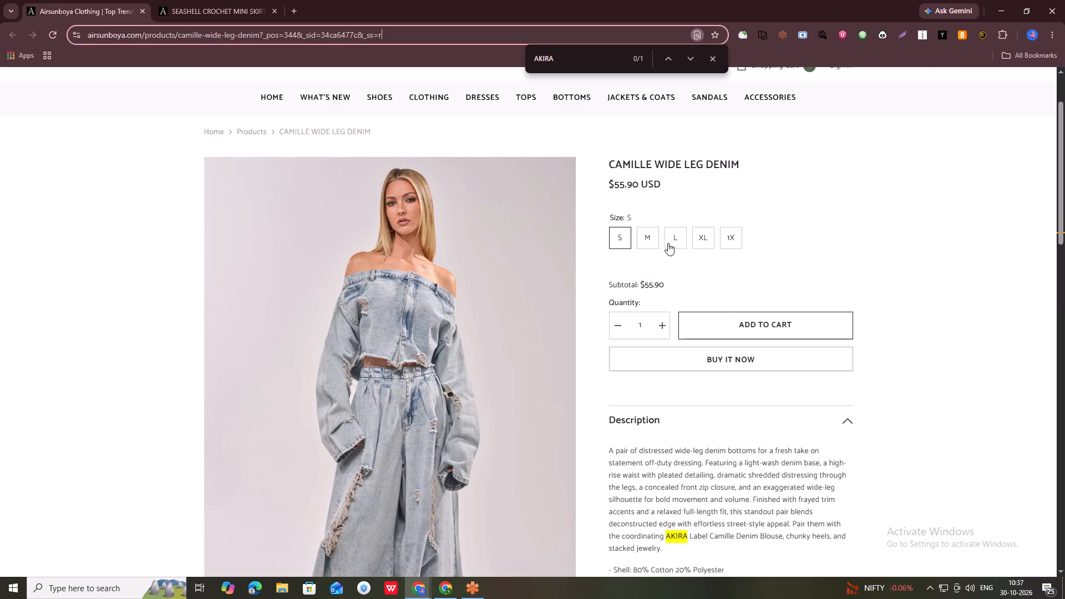
Record the Camille Wide Leg Denim's size M variant link in the Links column at C78331.
{"action": "left_click", "coordinate": [655, 240]}
{"action": "key", "text": "ctrl+l"}
{"action": "key", "text": "ctrl+c"}
{"action": "key", "text": "alt+Tab"}
{"action": "key", "text": "Down"}
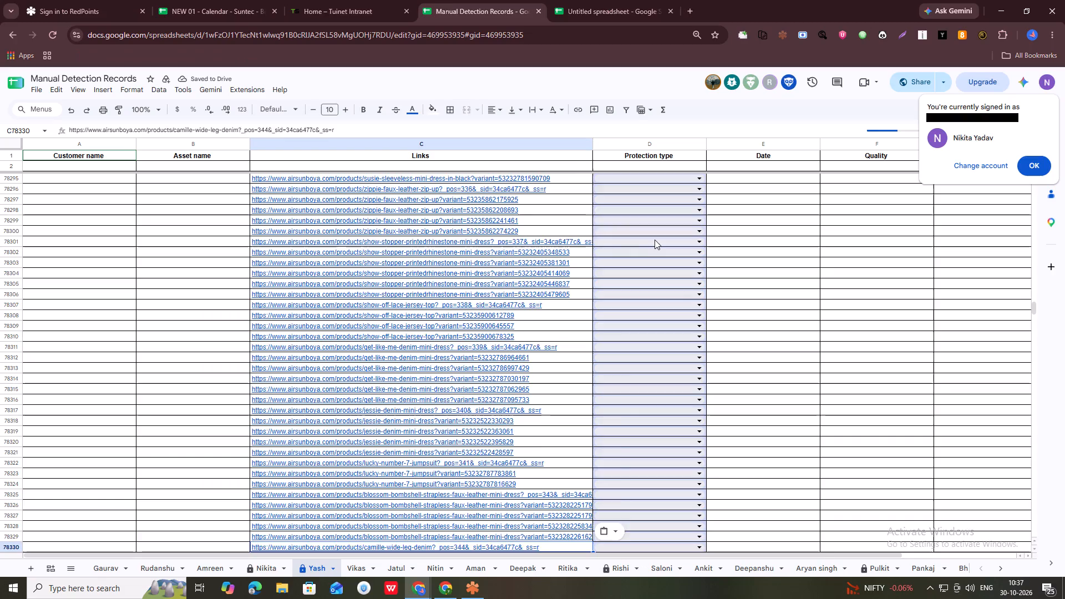
{"action": "key", "text": "ctrl+v"}
{"action": "key", "text": "alt+Tab"}
Record the Camille Wide Leg Denim's size L variant link in the Links column at C78332.
{"action": "left_click", "coordinate": [671, 237]}
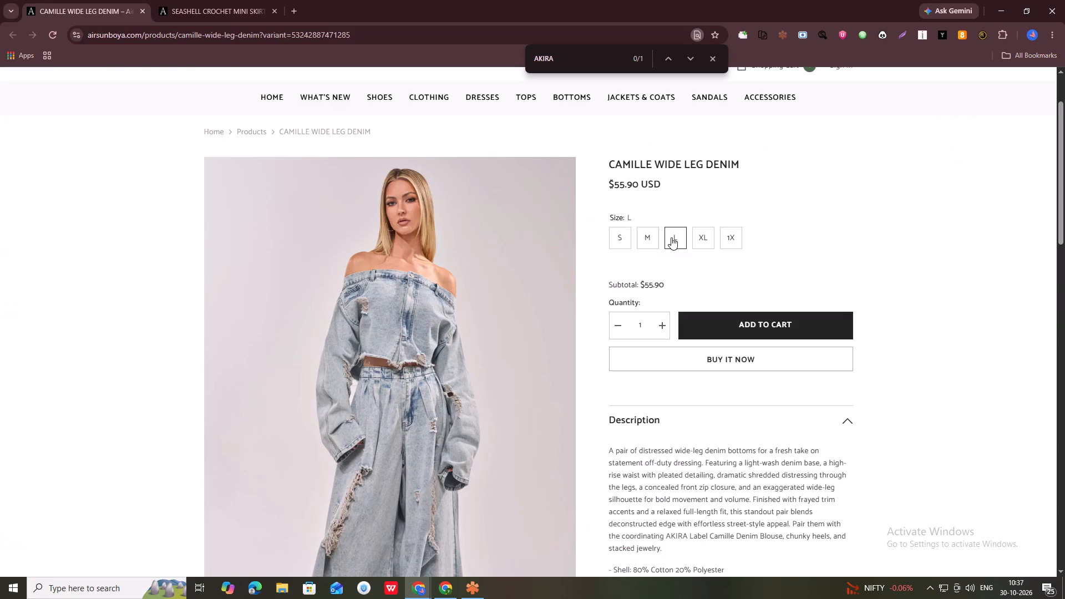
{"action": "key", "text": "ctrl+l"}
{"action": "key", "text": "ctrl+c"}
{"action": "key", "text": "alt+Tab"}
{"action": "key", "text": "Down"}
{"action": "key", "text": "ctrl+v"}
{"action": "key", "text": "alt+Tab"}
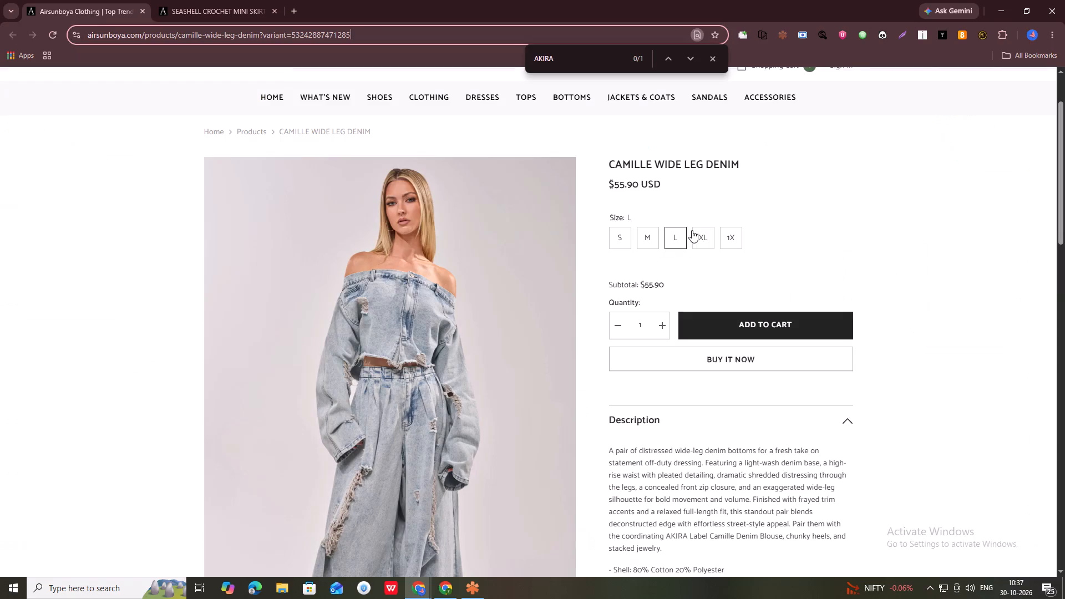
Record the Camille Wide Leg Denim's size XL variant link in the Links column at C78333.
{"action": "left_click", "coordinate": [706, 237]}
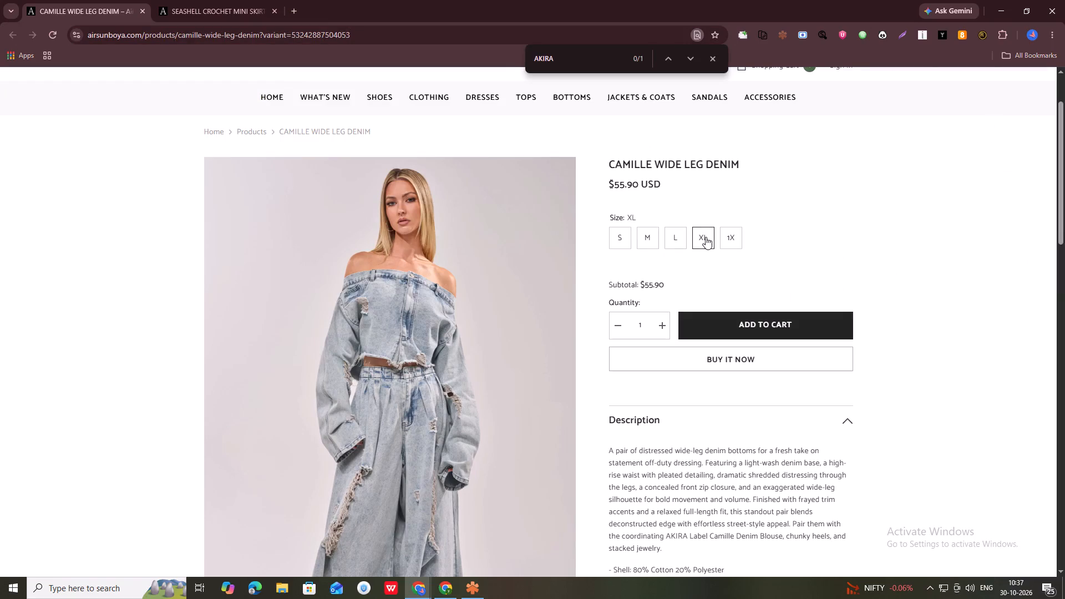
{"action": "key", "text": "ctrl+l"}
{"action": "key", "text": "ctrl+c"}
{"action": "key", "text": "alt+Tab"}
{"action": "key", "text": "Down"}
{"action": "key", "text": "ctrl+v"}
{"action": "key", "text": "alt+Tab"}
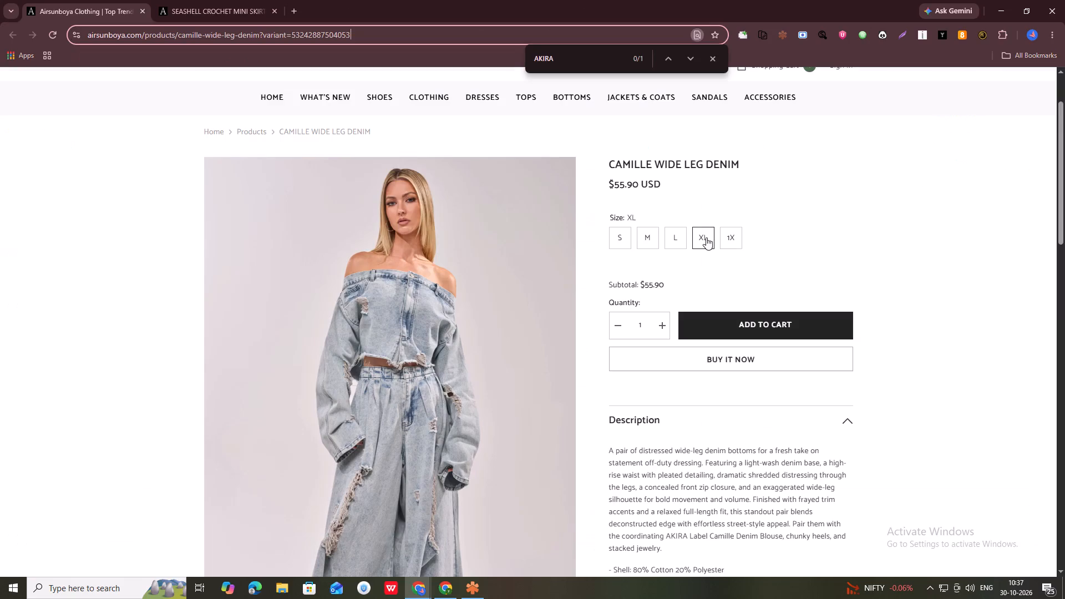
Record the Camille Wide Leg Denim's size 1X variant link in the Links column at C78334.
{"action": "left_click", "coordinate": [725, 241]}
{"action": "key", "text": "ctrl+l"}
{"action": "key", "text": "ctrl+c"}
{"action": "key", "text": "ctrl+c"}
{"action": "key", "text": "alt+Tab"}
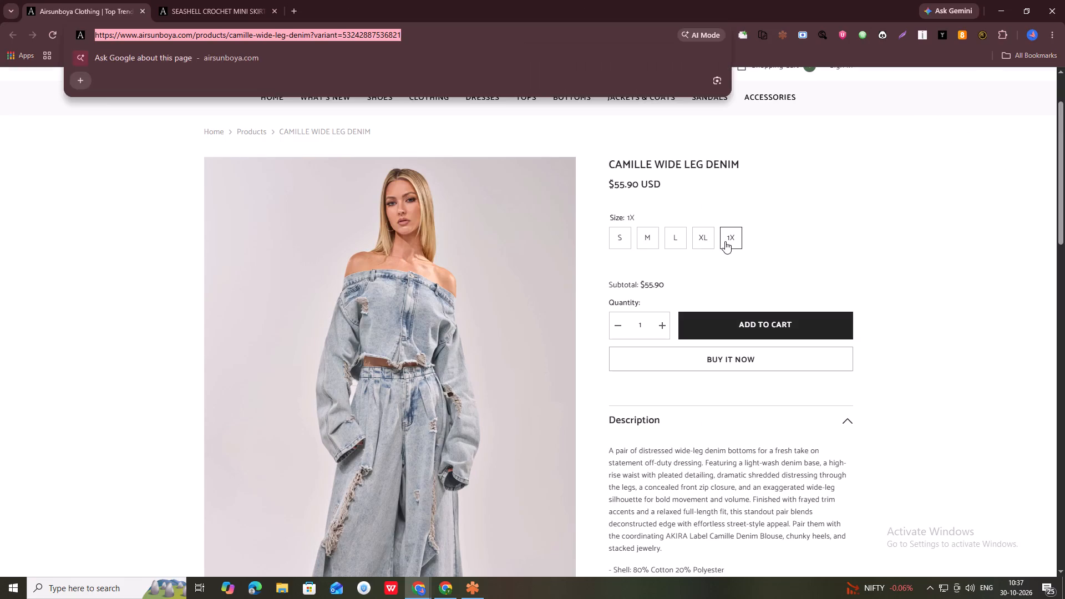
{"action": "key", "text": "Down"}
{"action": "key", "text": "ctrl+v"}
{"action": "key", "text": "alt+Tab"}
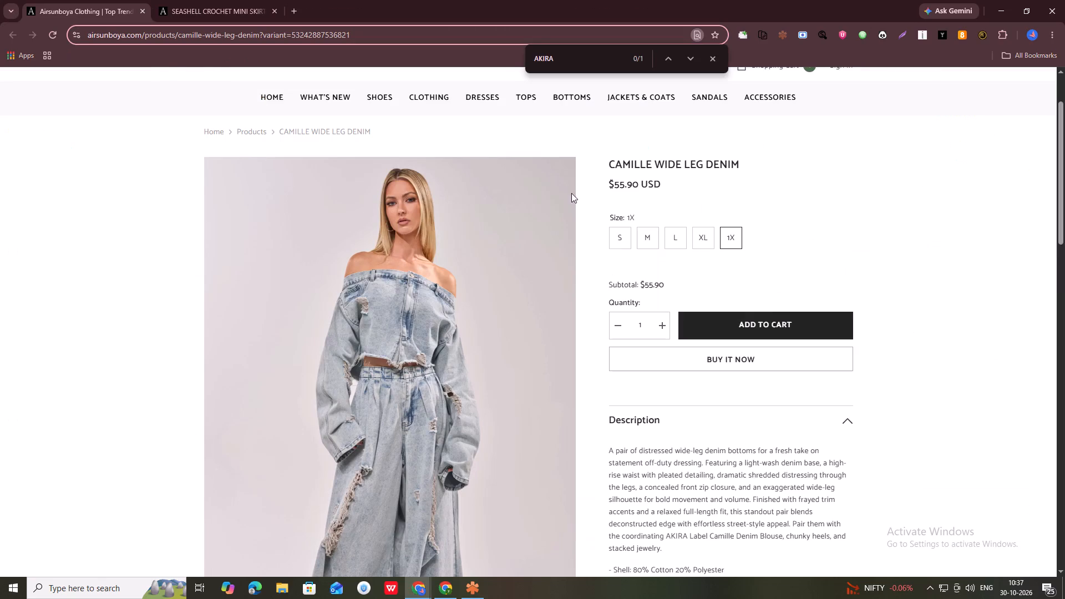
Close the denim page, check the Seashell Crochet Mini Skirt page for AKIRA, and record its page link at C78335.
{"action": "middle_click", "coordinate": [102, 0]}
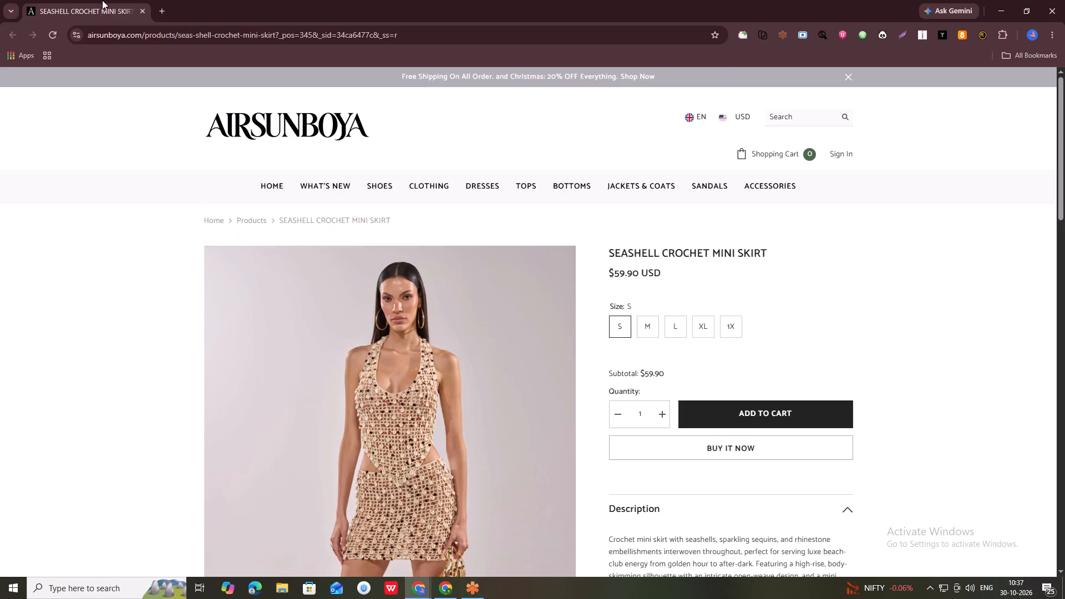
{"action": "key", "text": "ctrl+f"}
{"action": "scroll", "coordinate": [390, 212], "scroll_direction": "down", "scroll_amount": 1}
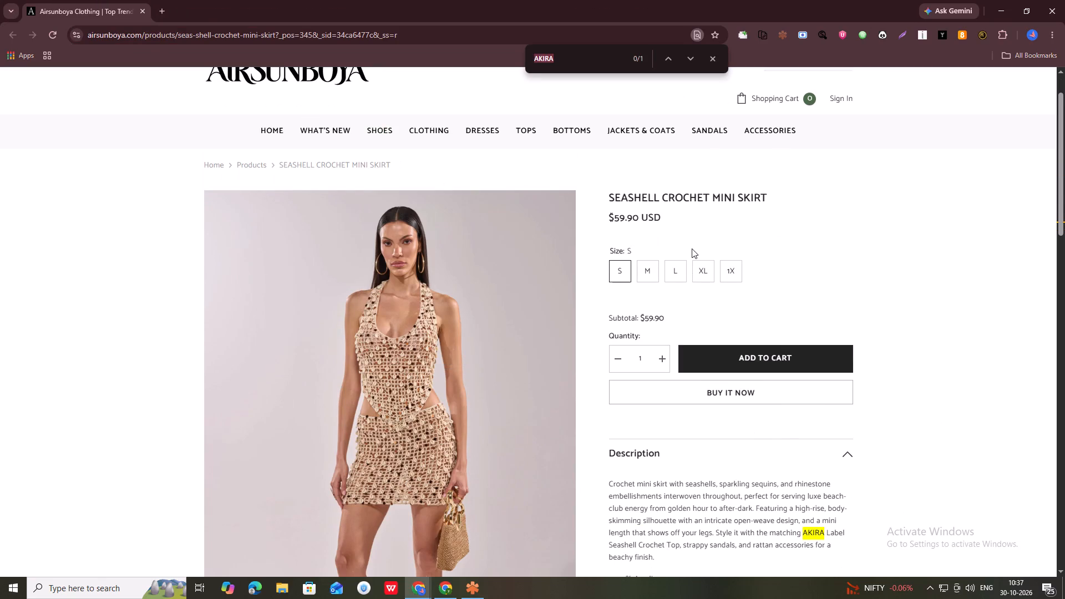
{"action": "key", "text": "ctrl+l"}
{"action": "key", "text": "ctrl+c"}
{"action": "key", "text": "alt+Tab"}
{"action": "key", "text": "Down"}
{"action": "key", "text": "ctrl+v"}
{"action": "key", "text": "alt+Tab"}
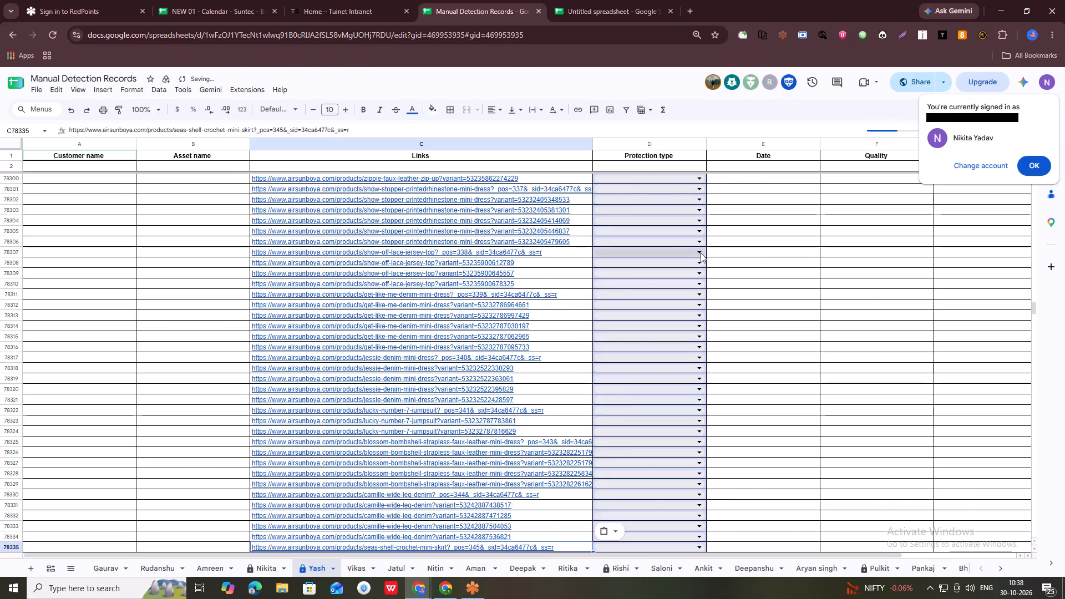
Record the Seashell Crochet Mini Skirt's size M variant link in the Links column at C78336.
{"action": "left_click", "coordinate": [653, 274]}
{"action": "key", "text": "ctrl+l"}
{"action": "key", "text": "ctrl+c"}
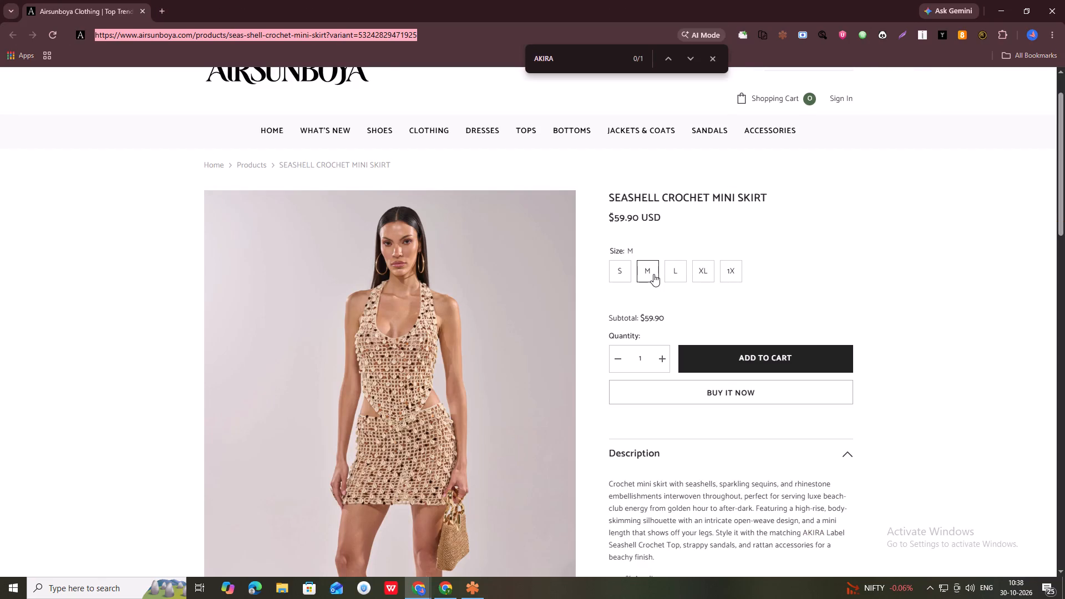
{"action": "key", "text": "alt+Tab"}
{"action": "key", "text": "Down"}
{"action": "key", "text": "ctrl+v"}
{"action": "key", "text": "alt+Tab"}
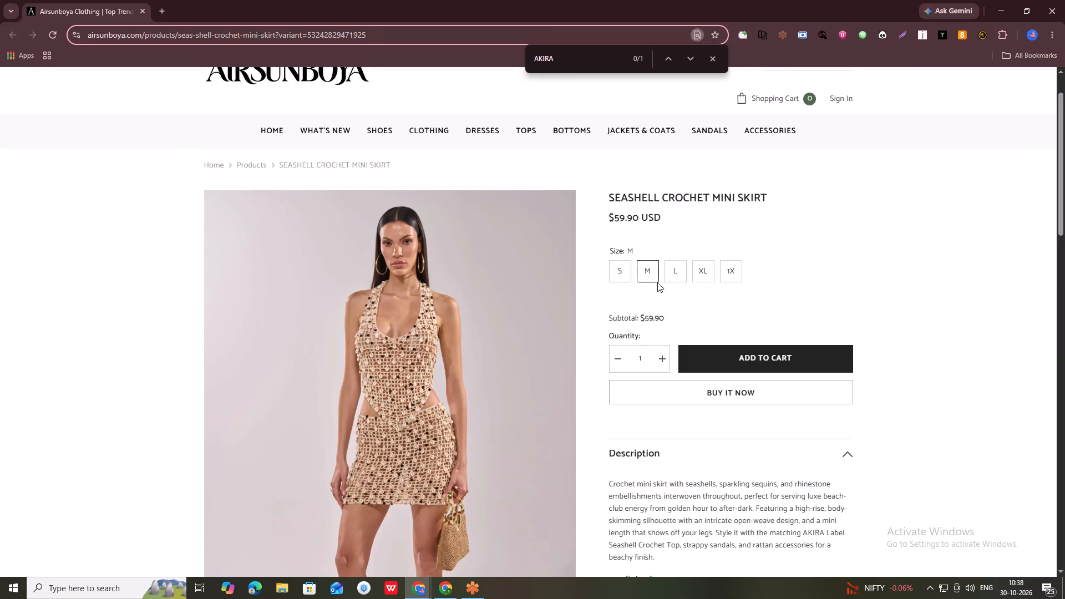
Choose size L of the Seashell Crochet Mini Skirt and paste that variant's link into the Links column at C78337.
{"action": "left_click", "coordinate": [671, 280]}
{"action": "key", "text": "ctrl+l"}
{"action": "key", "text": "ctrl+c"}
{"action": "key", "text": "super+Tab"}
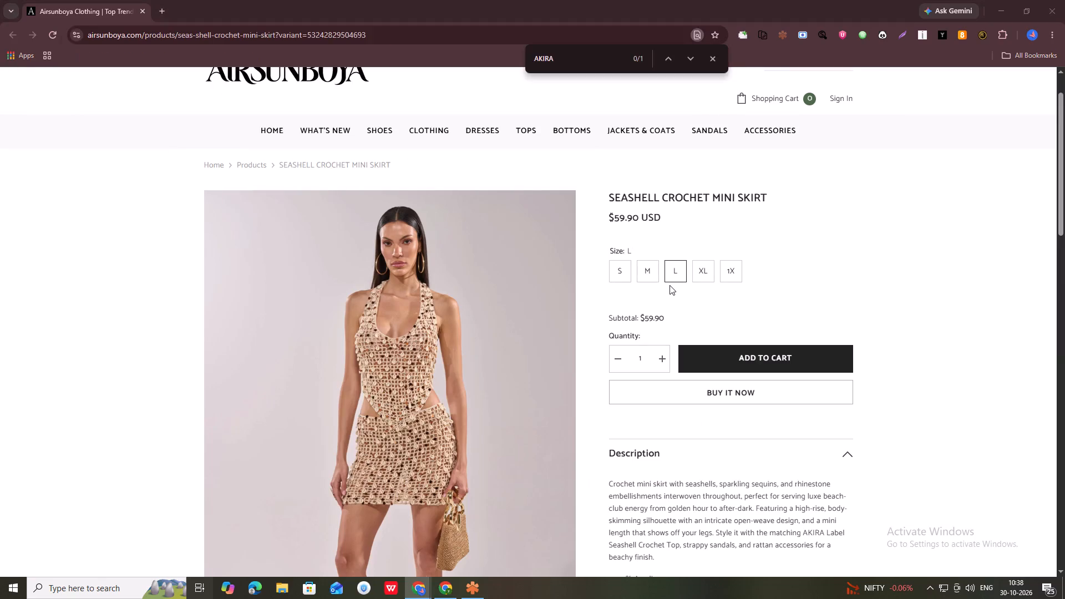
{"action": "key", "text": "alt+Tab"}
{"action": "key", "text": "alt+Tab"}
{"action": "key", "text": "Down"}
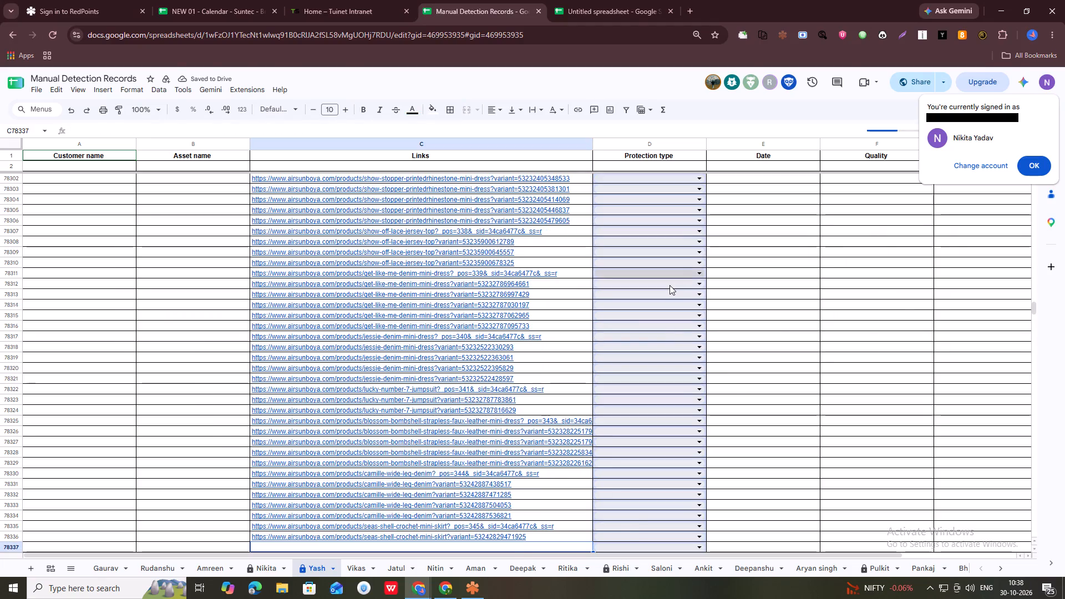
{"action": "key", "text": "ctrl+v"}
{"action": "key", "text": "alt+Tab"}
Record the Seashell Crochet Mini Skirt's size XL variant link in the Links column at C78338.
{"action": "left_click", "coordinate": [707, 277]}
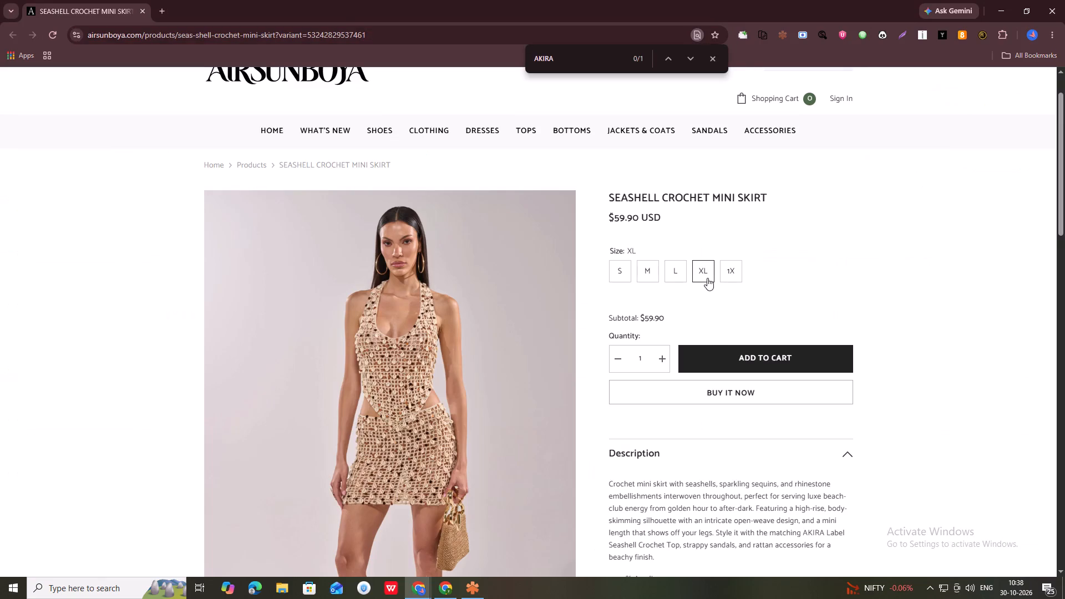
{"action": "key", "text": "ctrl+l"}
{"action": "key", "text": "ctrl+c"}
{"action": "key", "text": "alt+Tab"}
{"action": "key", "text": "Down"}
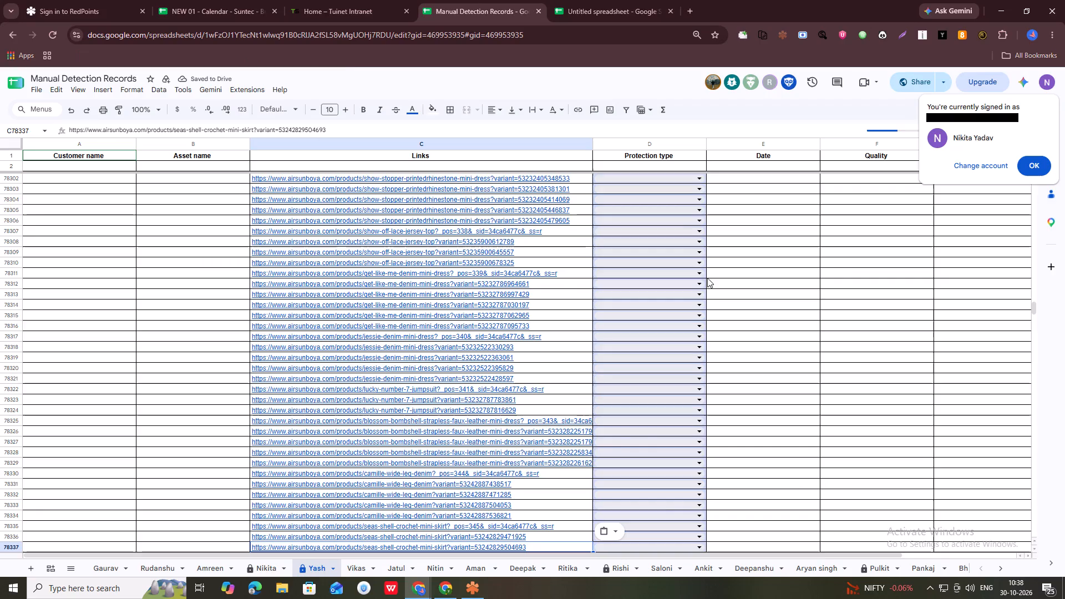
{"action": "key", "text": "ctrl+v"}
{"action": "key", "text": "ctrl+b"}
{"action": "key", "text": "alt+Tab"}
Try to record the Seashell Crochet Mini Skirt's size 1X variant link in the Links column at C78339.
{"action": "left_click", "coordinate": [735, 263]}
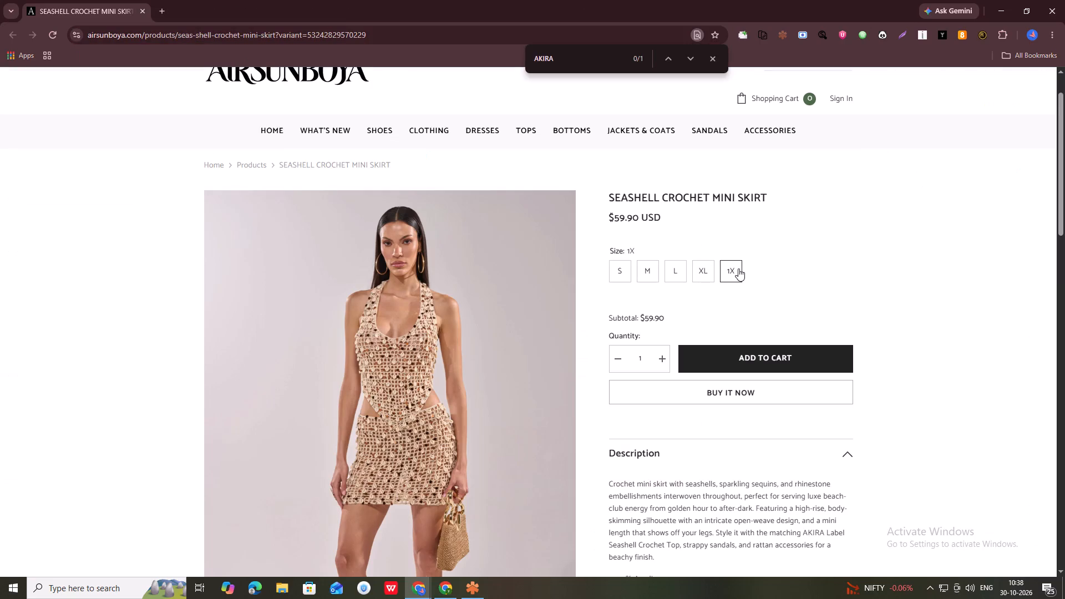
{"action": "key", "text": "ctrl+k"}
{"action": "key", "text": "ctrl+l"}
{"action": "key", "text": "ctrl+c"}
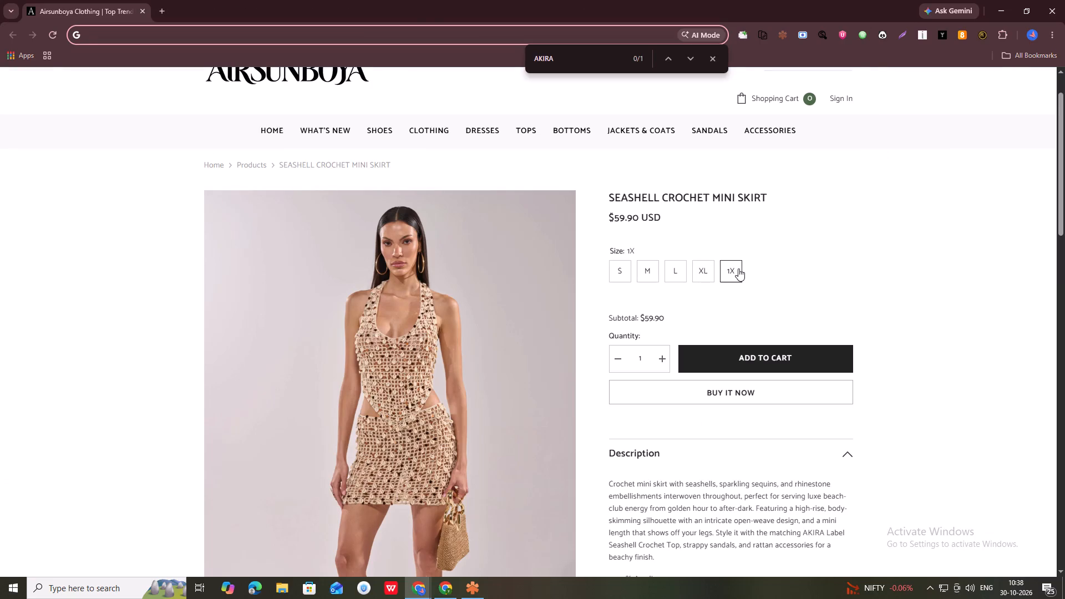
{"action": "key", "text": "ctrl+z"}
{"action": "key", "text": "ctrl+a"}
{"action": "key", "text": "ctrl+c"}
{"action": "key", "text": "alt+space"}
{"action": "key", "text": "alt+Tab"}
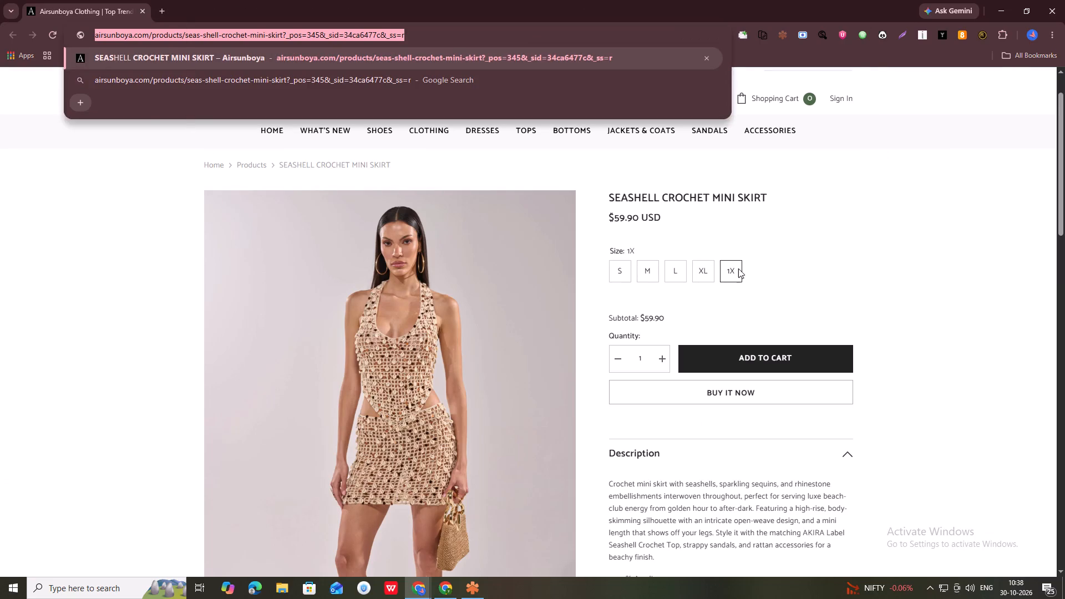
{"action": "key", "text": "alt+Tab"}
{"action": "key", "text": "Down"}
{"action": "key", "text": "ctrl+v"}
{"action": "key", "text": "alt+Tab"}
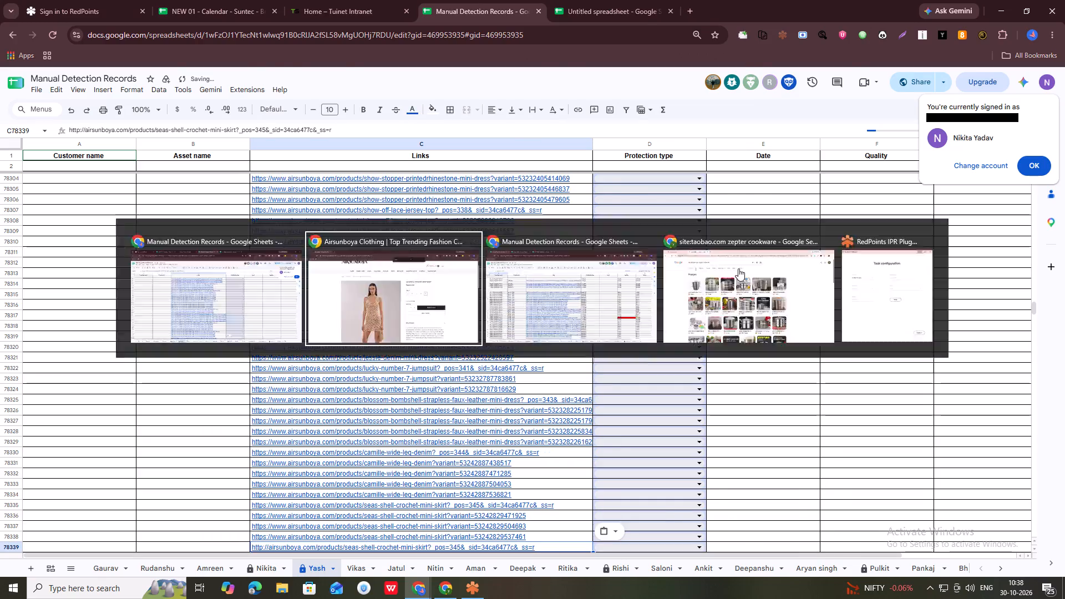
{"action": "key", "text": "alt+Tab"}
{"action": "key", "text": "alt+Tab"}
Reselect size 1X of the Seashell Crochet Mini Skirt, paste its variant link over C78339, and close the product page.
{"action": "left_click", "coordinate": [737, 275]}
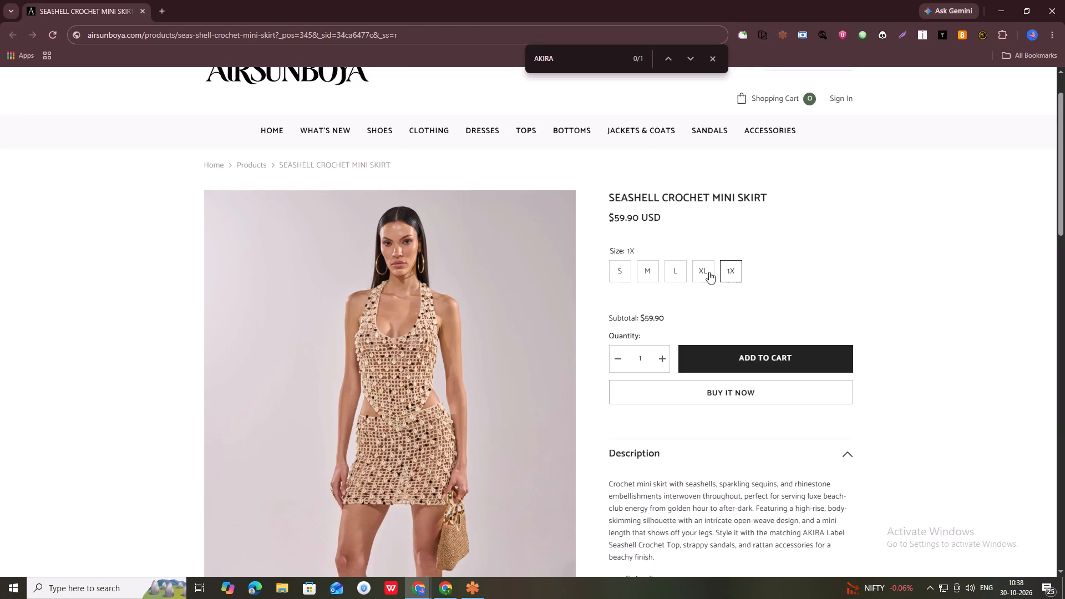
{"action": "left_click_drag", "start_coordinate": [709, 272], "coordinate": [715, 273]}
{"action": "left_click", "coordinate": [704, 276]}
{"action": "left_click", "coordinate": [732, 281]}
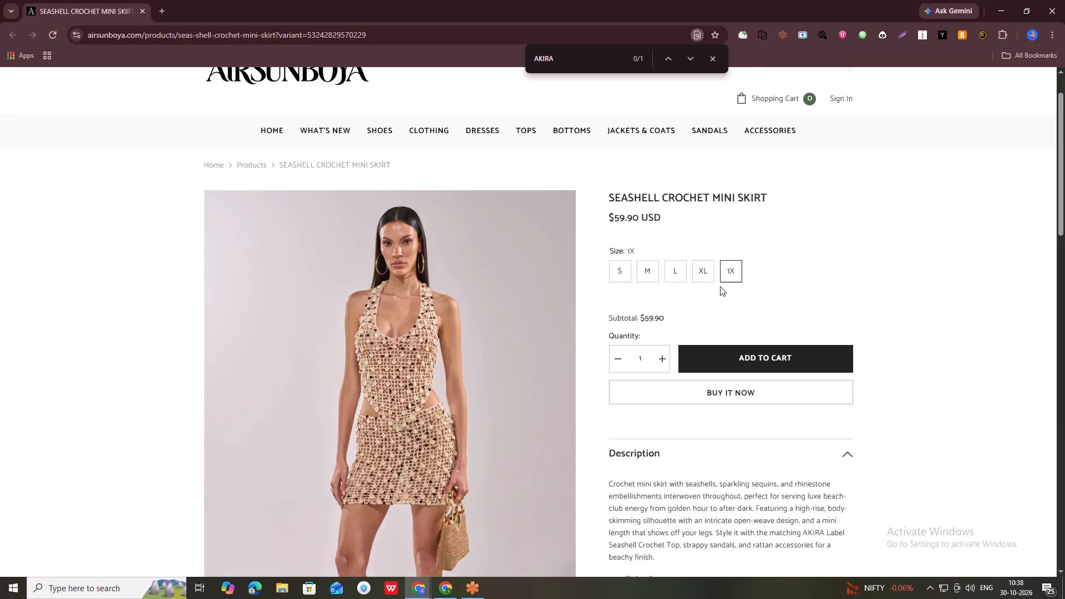
{"action": "key", "text": "ctrl+l"}
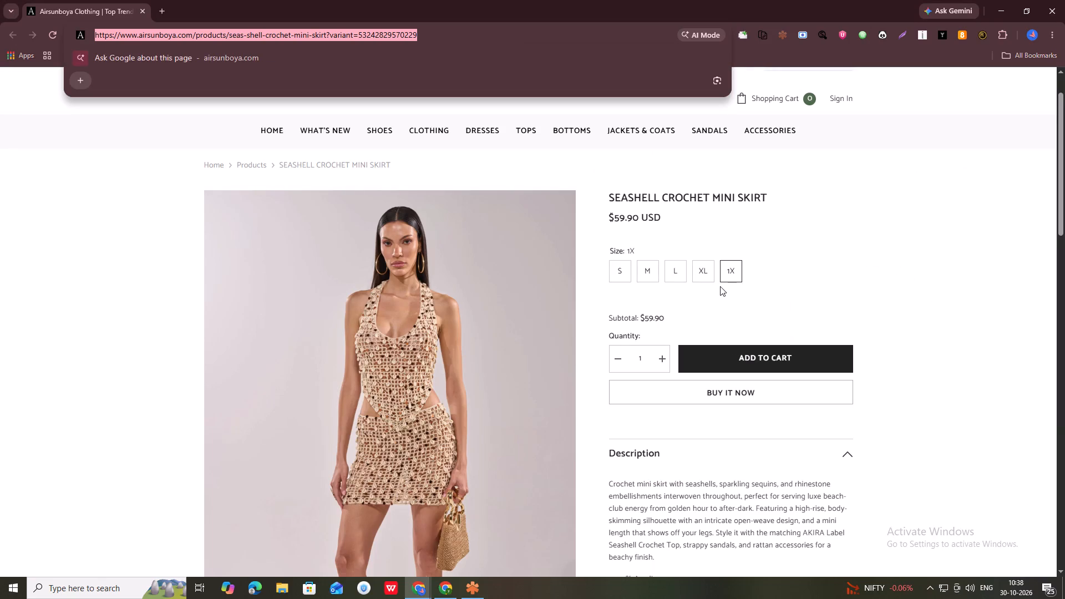
{"action": "key", "text": "ctrl+c"}
{"action": "key", "text": "alt+Tab"}
{"action": "key", "text": "Down"}
{"action": "key", "text": "Up"}
{"action": "key", "text": "ctrl+v"}
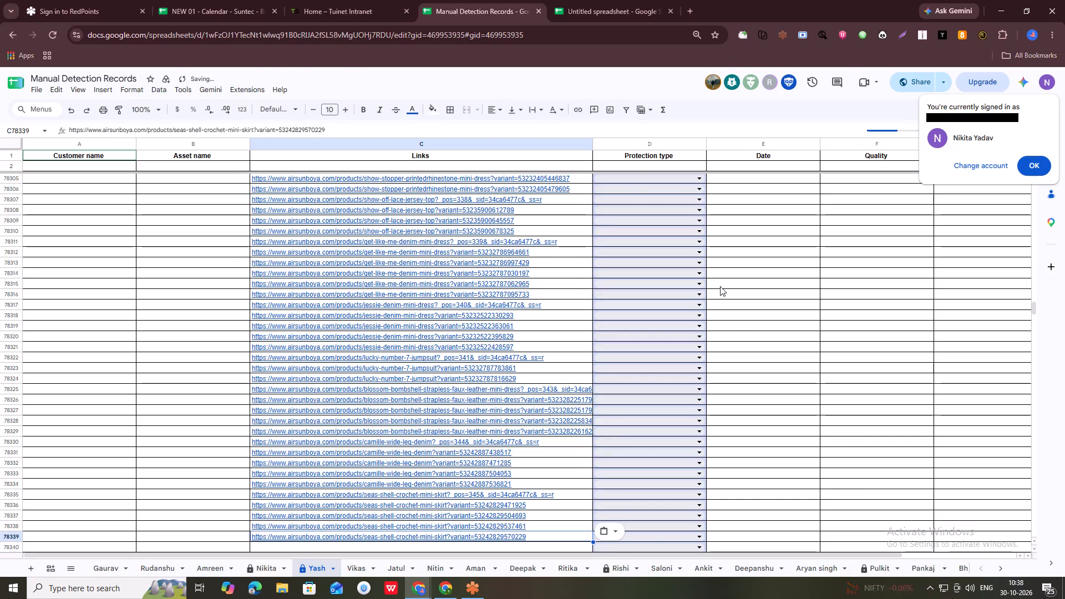
{"action": "key", "text": "alt+Tab"}
{"action": "key", "text": "ctrl+w"}
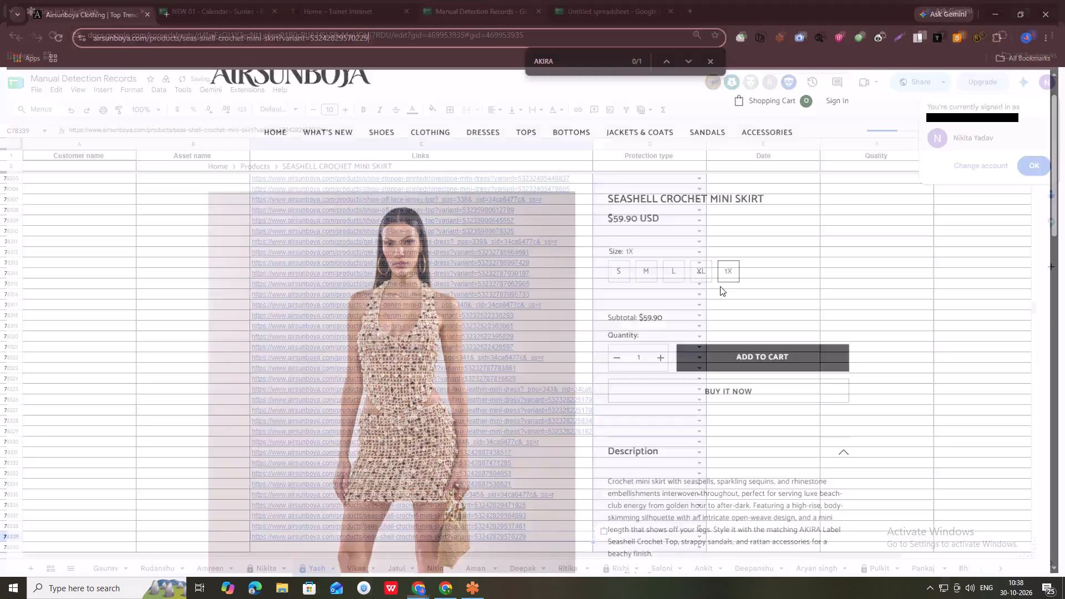
Select the recorded Airsunboya links in the Links column, starting at C78102, to check their count.
{"action": "key", "text": "ctrl+space"}
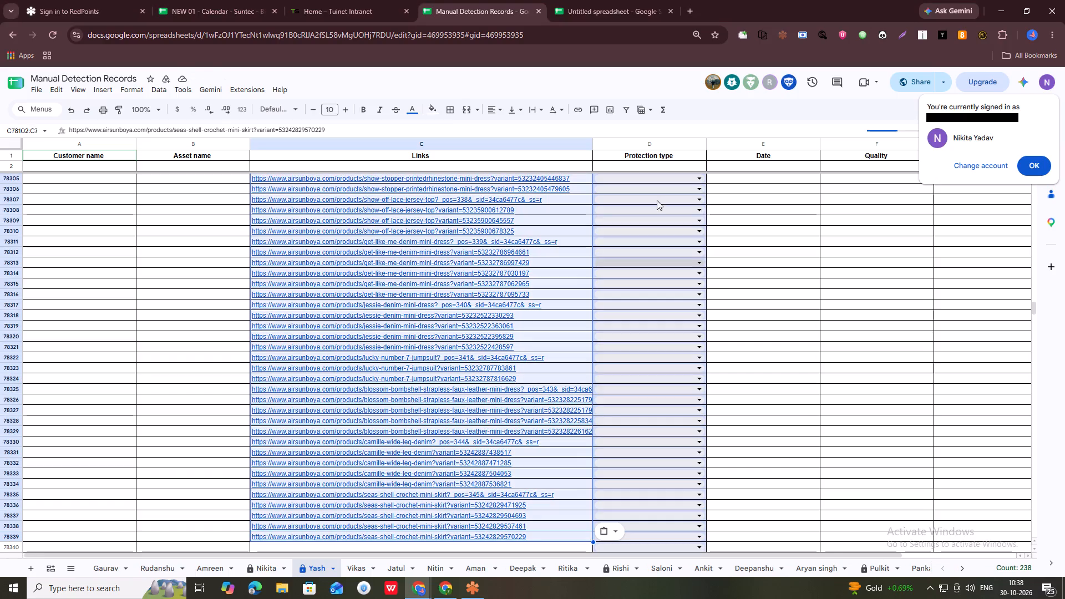
Switch to the untitled spreadsheet and go to the first product name in column D of Sheet1.
{"action": "key", "text": "alt+Tab"}
{"action": "key", "text": "alt+Tab"}
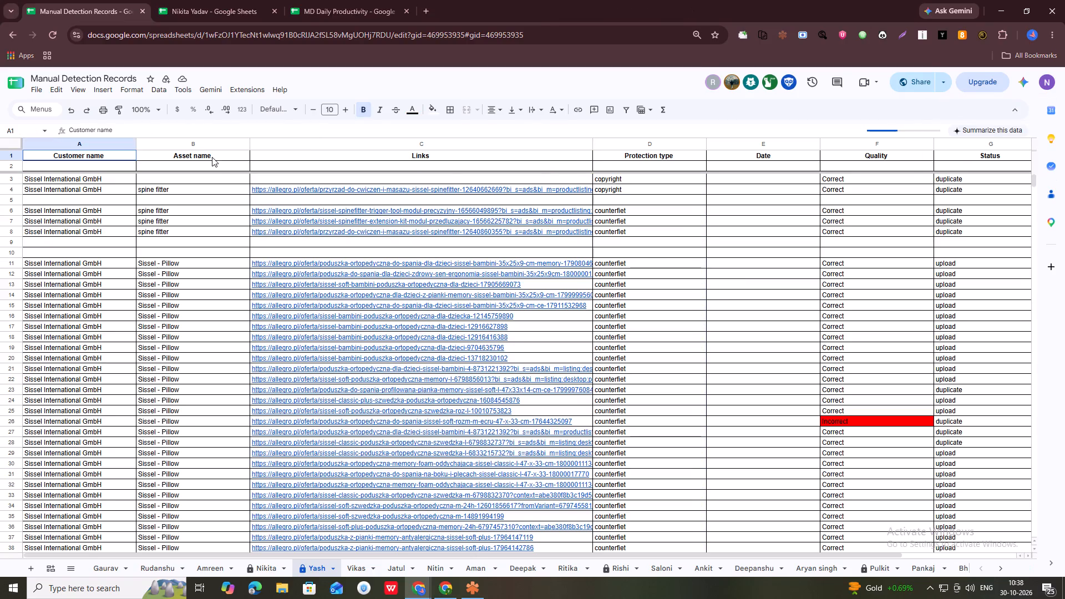
{"action": "left_click", "coordinate": [637, 0]}
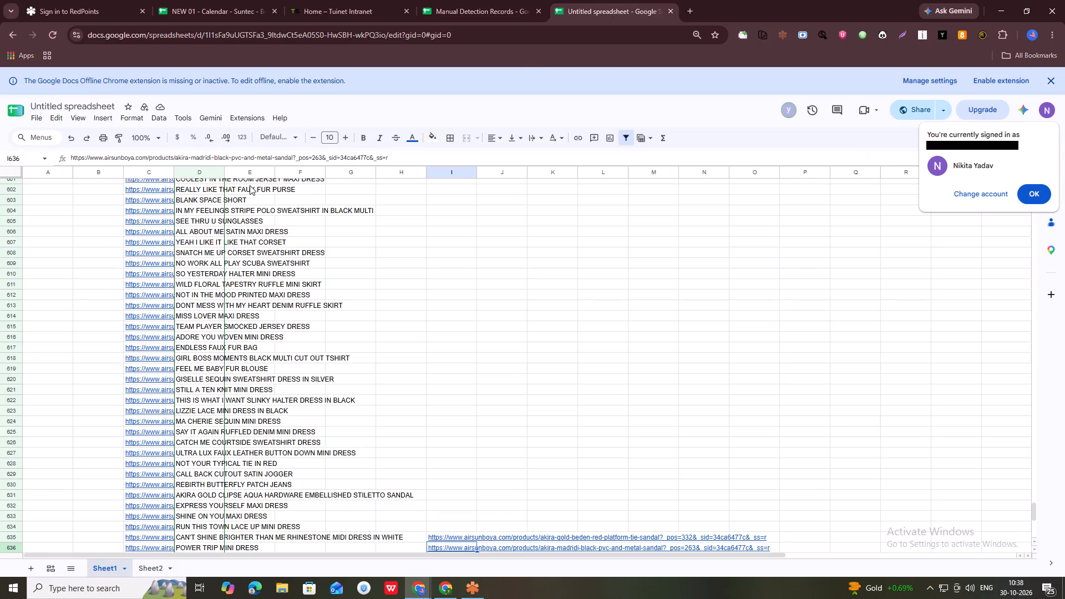
{"action": "scroll", "coordinate": [217, 191], "scroll_direction": "up", "scroll_amount": 20}
{"action": "scroll", "coordinate": [217, 191], "scroll_direction": "up", "scroll_amount": 15}
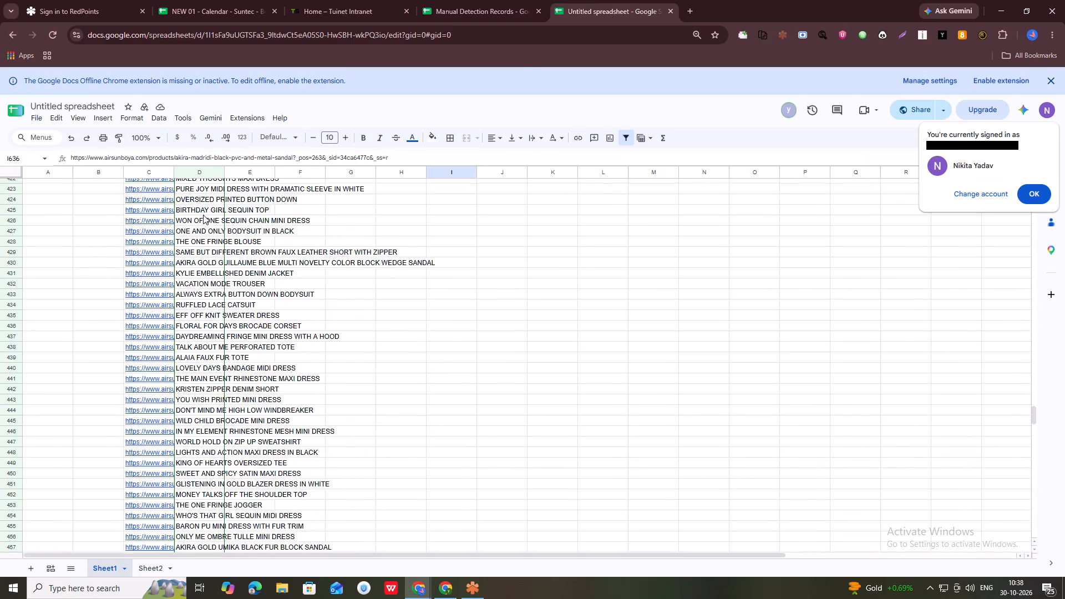
{"action": "scroll", "coordinate": [203, 215], "scroll_direction": "up", "scroll_amount": 20}
{"action": "left_click", "coordinate": [186, 229]}
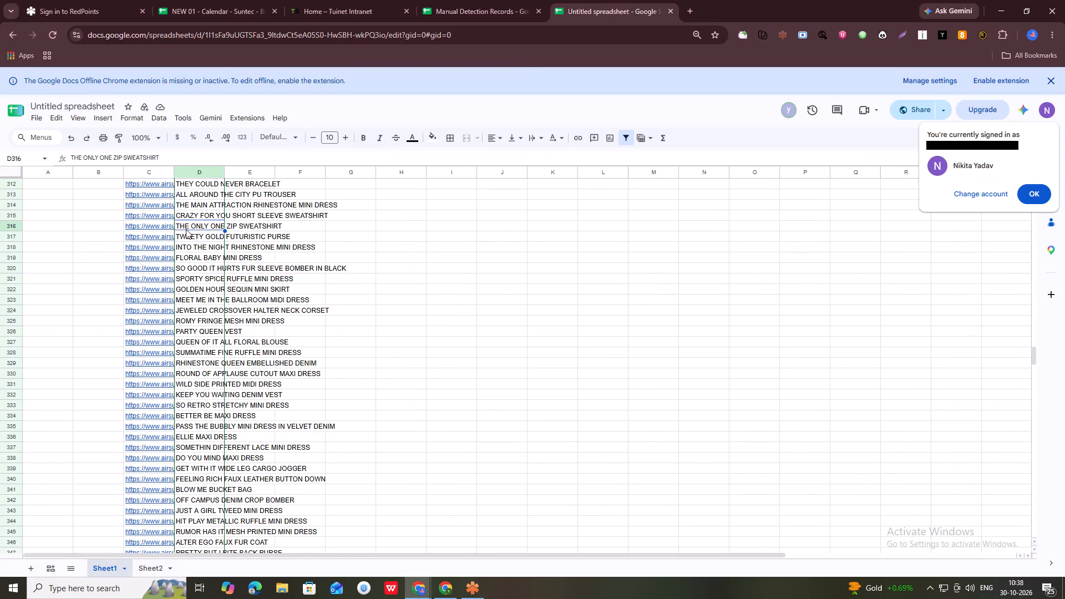
{"action": "key", "text": "ctrl+Up"}
{"action": "key", "text": "Down"}
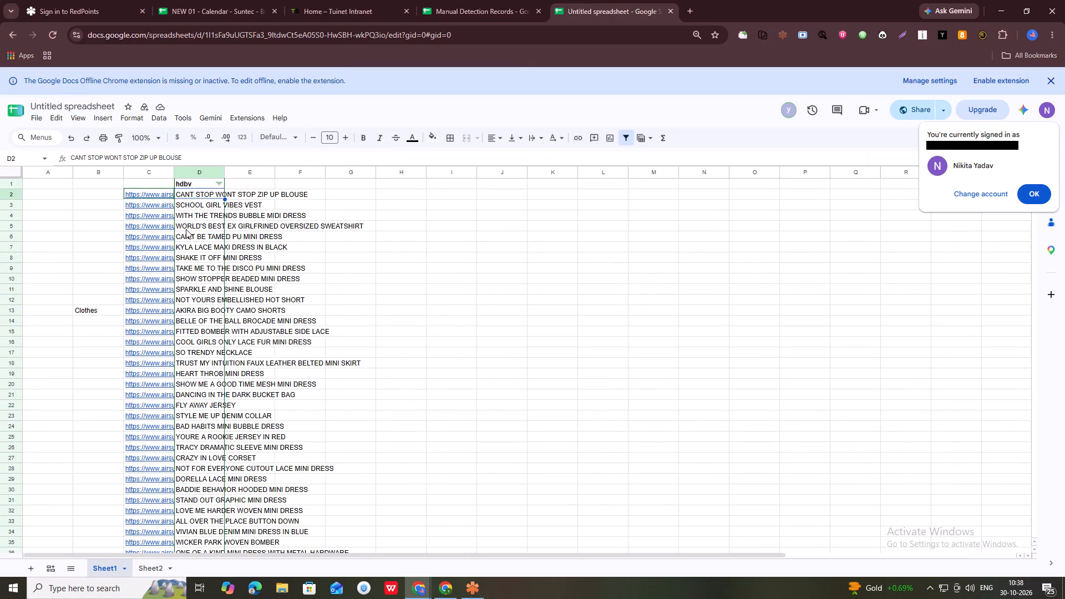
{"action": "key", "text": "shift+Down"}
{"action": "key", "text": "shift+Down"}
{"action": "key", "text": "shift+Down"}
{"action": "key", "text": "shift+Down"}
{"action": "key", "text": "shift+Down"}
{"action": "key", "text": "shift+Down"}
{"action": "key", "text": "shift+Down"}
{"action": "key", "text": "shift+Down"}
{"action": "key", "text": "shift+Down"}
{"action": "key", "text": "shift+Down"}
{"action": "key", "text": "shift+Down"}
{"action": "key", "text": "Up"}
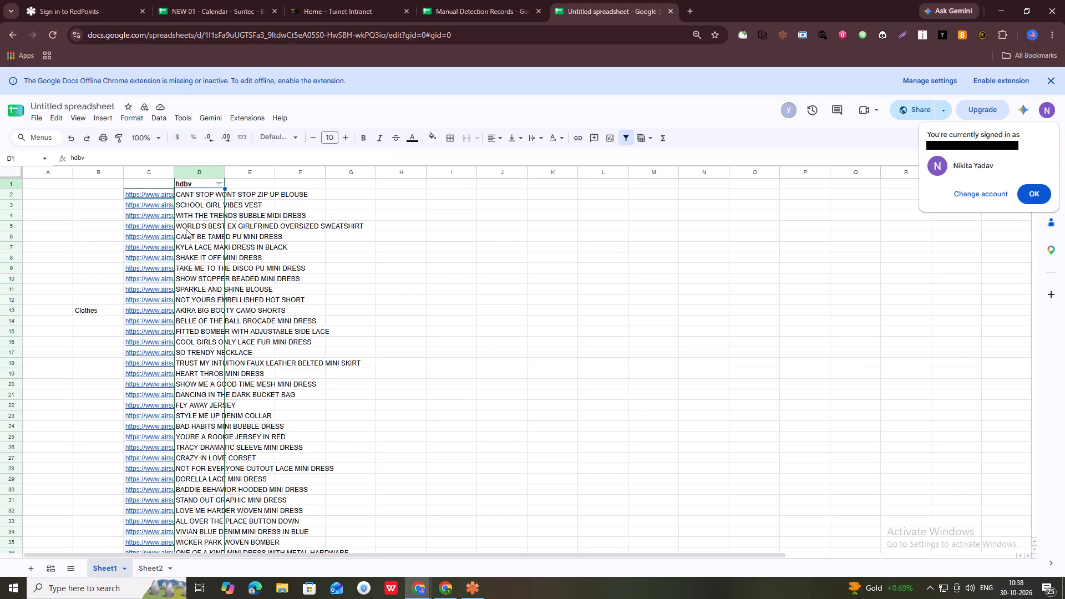
Select the first 20 Airsunboya product links, C2:C21, in Sheet1 of the untitled spreadsheet.
{"action": "key", "text": "Down"}
{"action": "key", "text": "Left"}
{"action": "key", "text": "shift+Down"}
{"action": "key", "text": "shift+Down"}
{"action": "key", "text": "shift+Down"}
{"action": "key", "text": "shift+Down"}
{"action": "key", "text": "shift+Down"}
{"action": "key", "text": "shift+Down"}
{"action": "key", "text": "shift+Down"}
{"action": "key", "text": "shift+Down"}
{"action": "key", "text": "shift+Down"}
{"action": "key", "text": "shift+Down"}
{"action": "key", "text": "shift+Down"}
{"action": "key", "text": "shift+Down"}
{"action": "key", "text": "shift+Down"}
{"action": "key", "text": "shift+Down"}
{"action": "key", "text": "shift+Down"}
{"action": "key", "text": "shift+Down"}
{"action": "key", "text": "shift+Down"}
{"action": "key", "text": "shift+Down"}
{"action": "key", "text": "shift+Down"}
{"action": "key", "text": "shift+Down"}
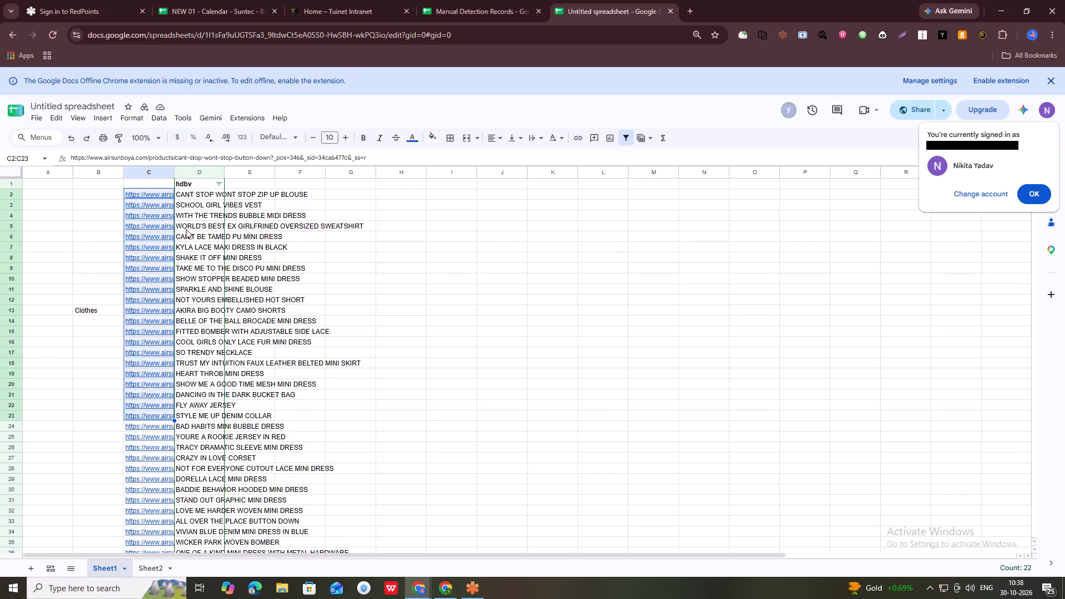
{"action": "key", "text": "shift+Up"}
{"action": "key", "text": "shift+Up"}
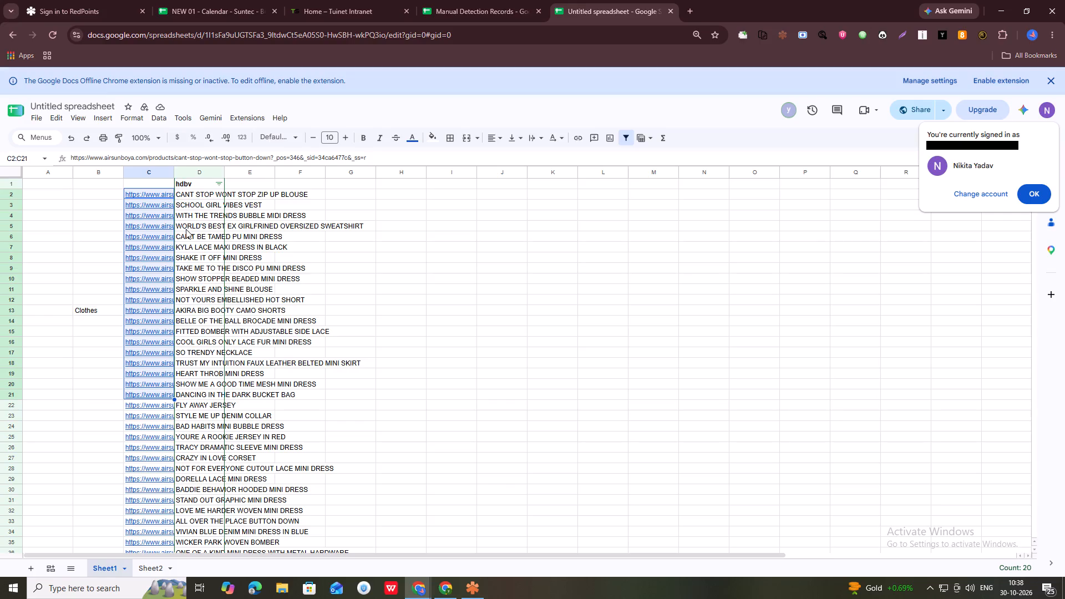
Switch to Manual Detection Records and examine the earlier entries in the Yash sheet's Links column, above the Airsunboya batch starting at C78102.
{"action": "key", "text": "alt+Tab"}
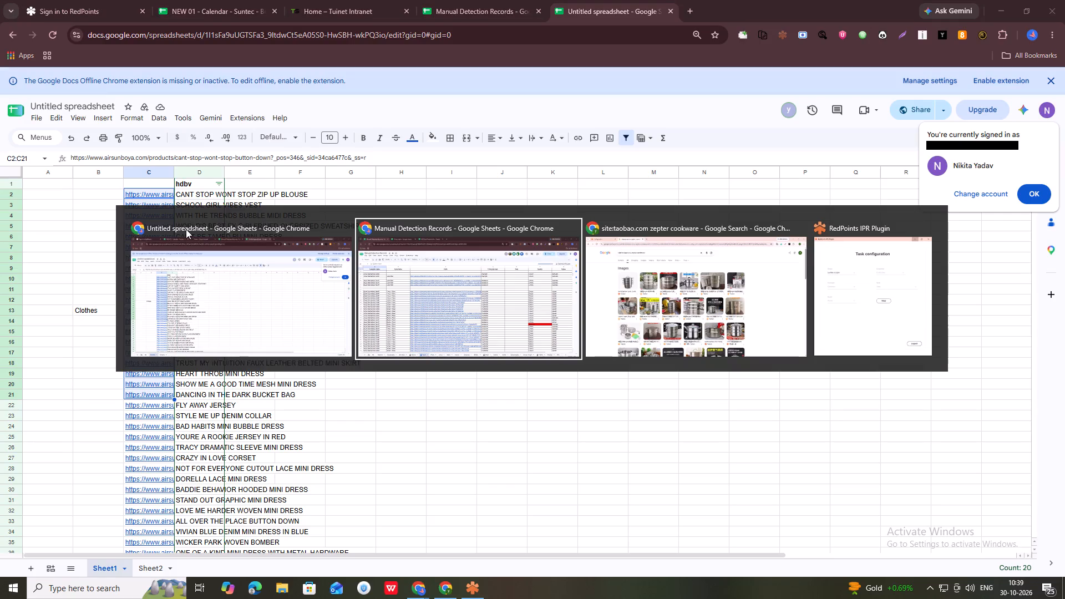
{"action": "double_click", "coordinate": [510, 0], "text": "alt"}
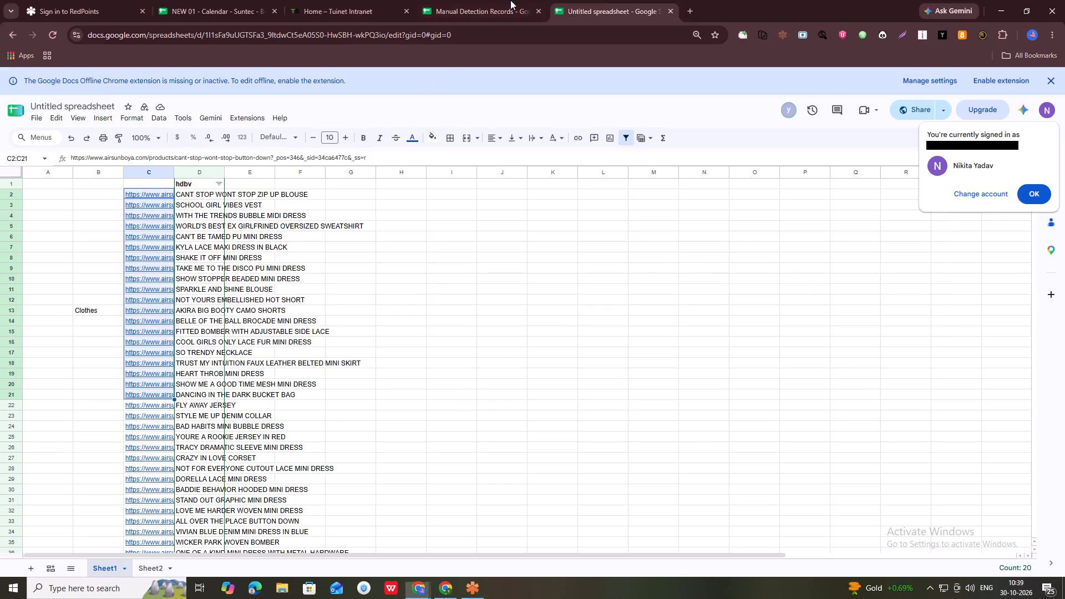
{"action": "scroll", "coordinate": [562, 276], "scroll_direction": "up", "scroll_amount": 19}
{"action": "scroll", "coordinate": [563, 269], "scroll_direction": "up", "scroll_amount": 4}
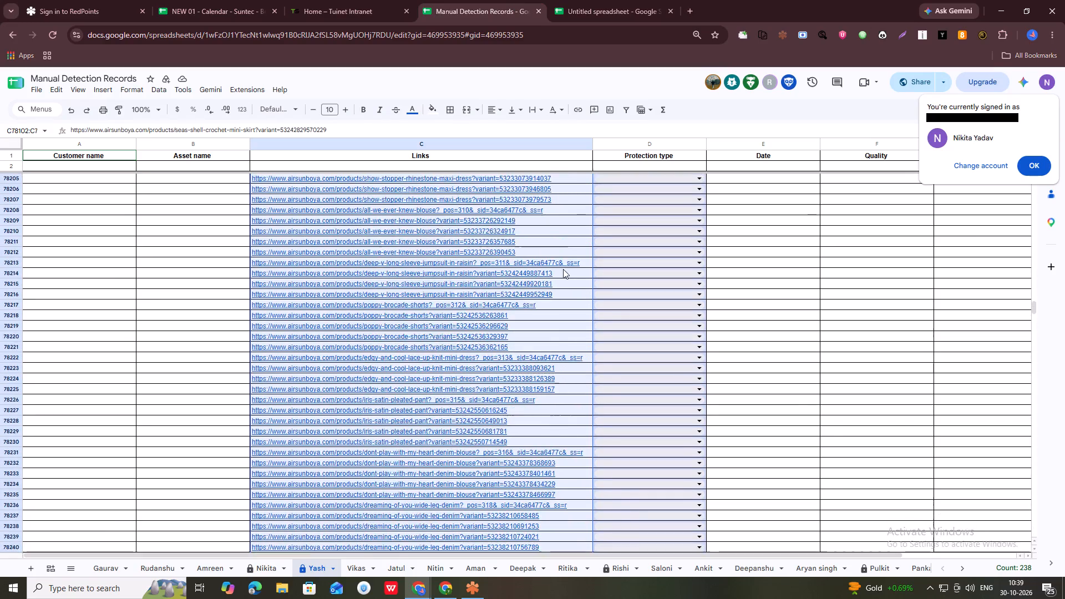
{"action": "scroll", "coordinate": [563, 269], "scroll_direction": "up", "scroll_amount": 4}
{"action": "left_click", "coordinate": [559, 270]}
{"action": "key", "text": "ctrl+Up"}
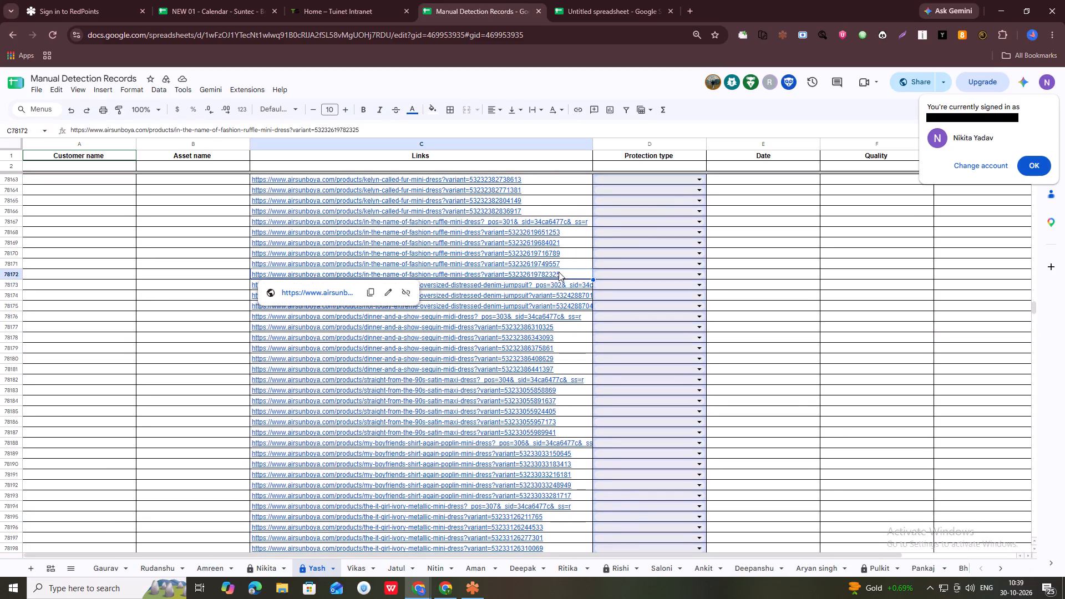
{"action": "key", "text": "ctrl+Up"}
{"action": "key", "text": "ctrl+Up"}
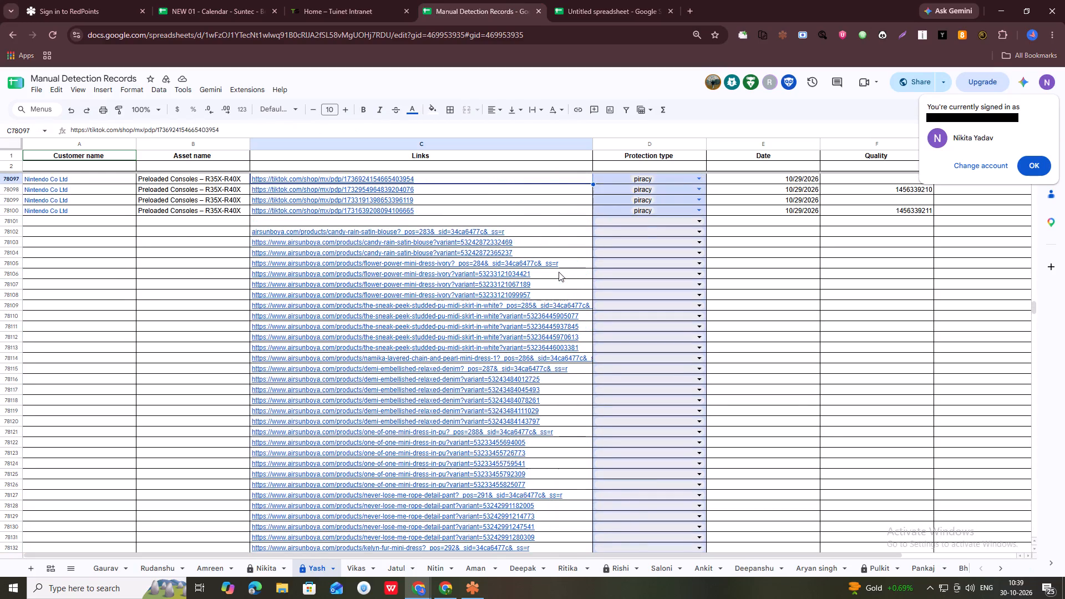
{"action": "key", "text": "ctrl+Up"}
{"action": "key", "text": "ctrl+Up"}
{"action": "key", "text": "ctrl+Up"}
{"action": "key", "text": "ctrl+Up"}
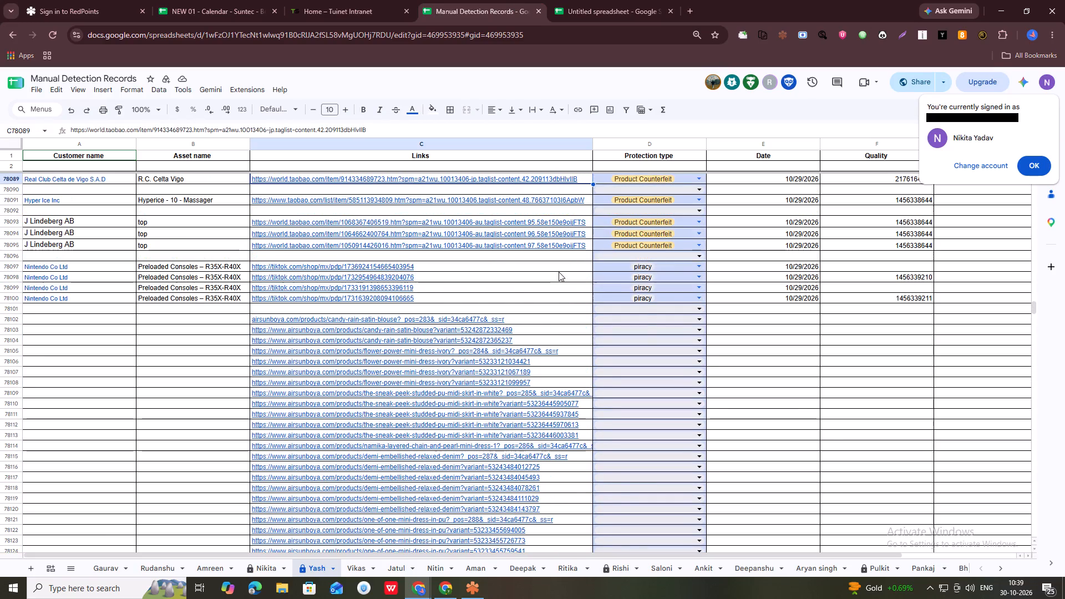
{"action": "key", "text": "ctrl+Up"}
{"action": "key", "text": "ctrl+Up"}
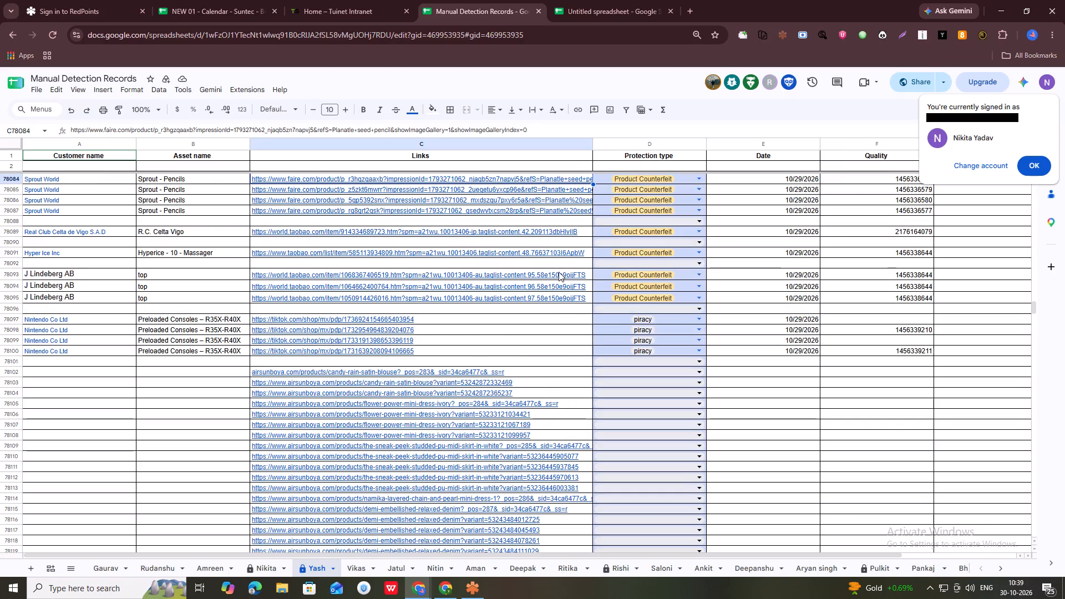
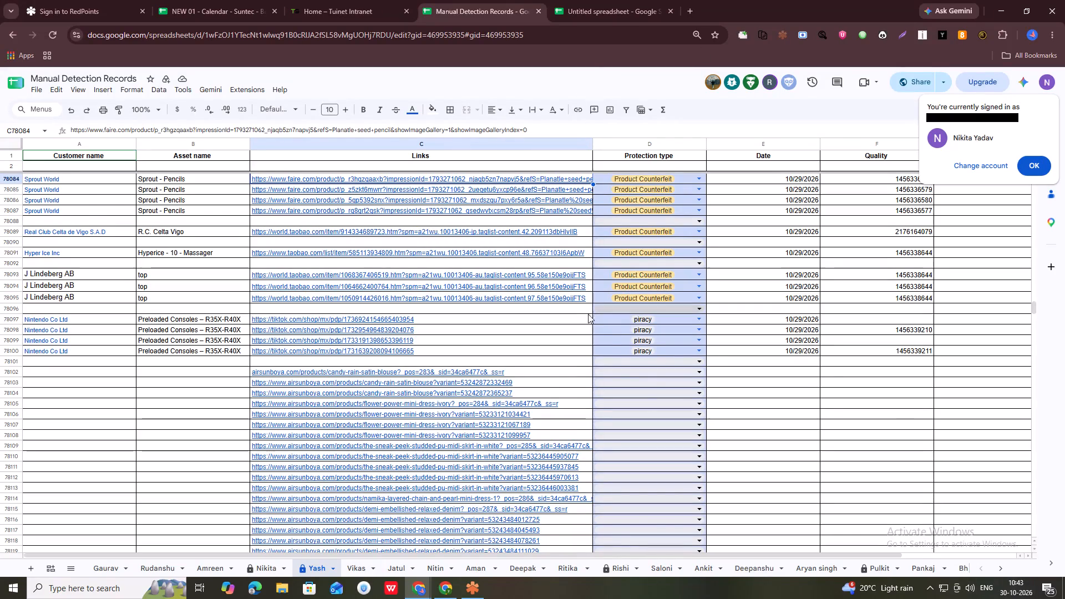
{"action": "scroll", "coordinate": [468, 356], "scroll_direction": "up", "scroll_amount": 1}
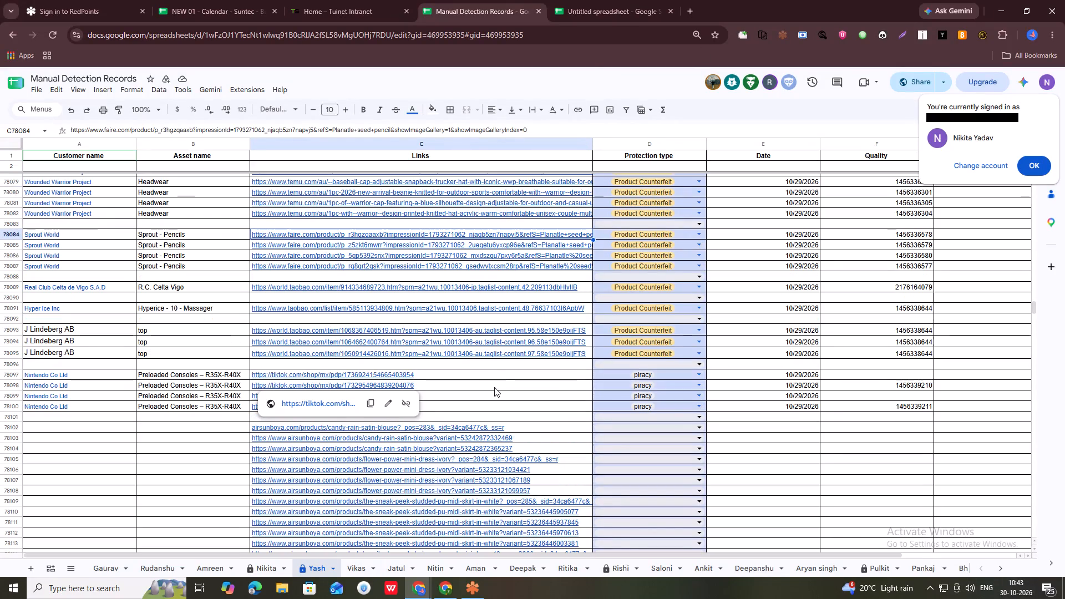
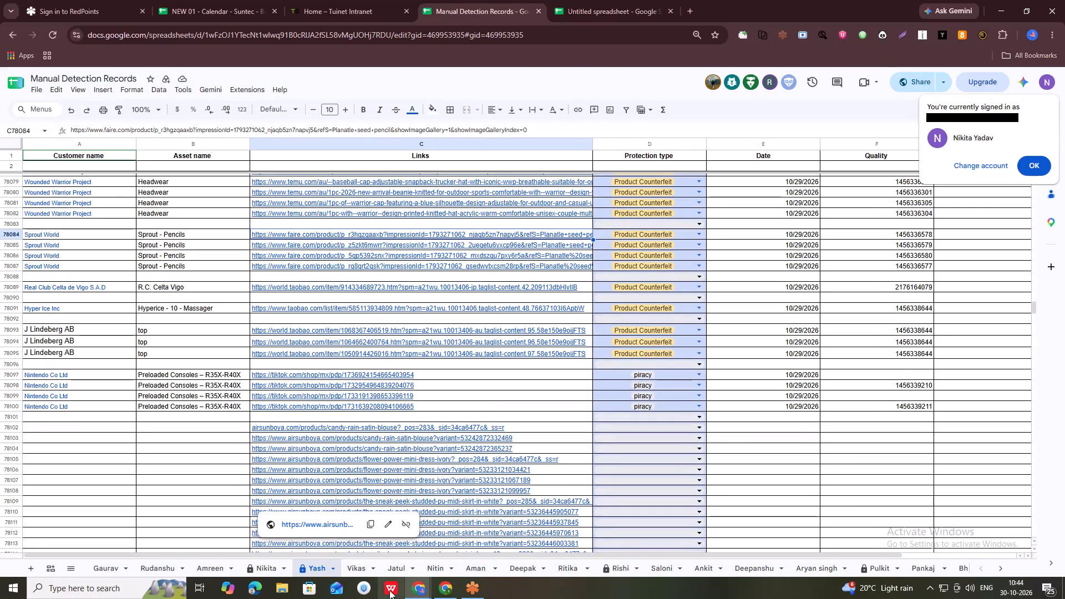
Search the computer for "TEAMS" to switch to the Microsoft Teams app.
{"action": "left_click", "coordinate": [96, 586]}
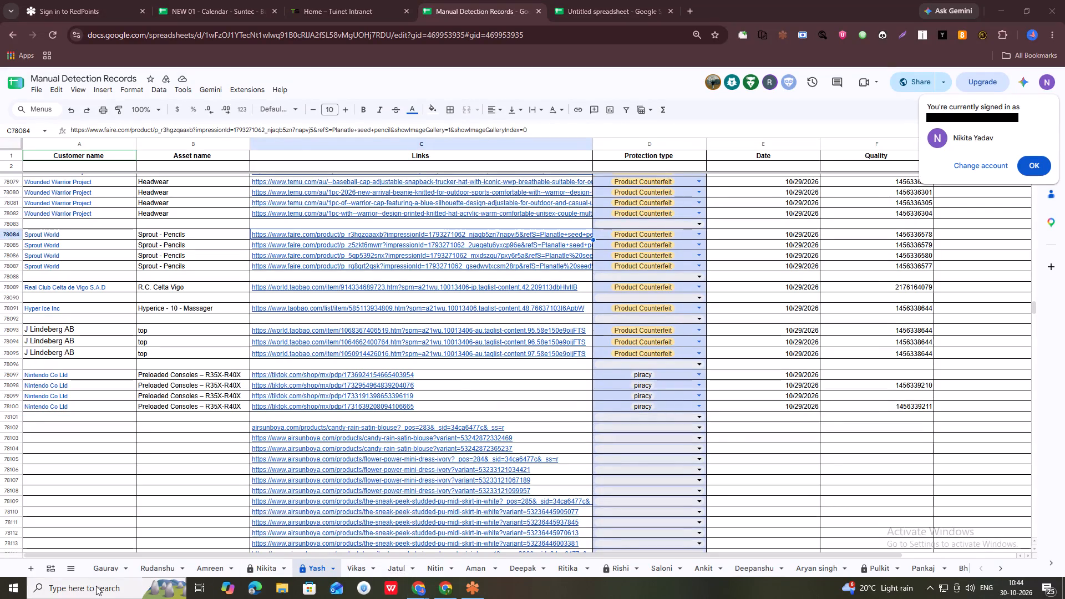
{"action": "type", "text": "TE"}
{"action": "key", "text": "a"}
{"action": "key", "text": "m"}
{"action": "key", "text": "s"}
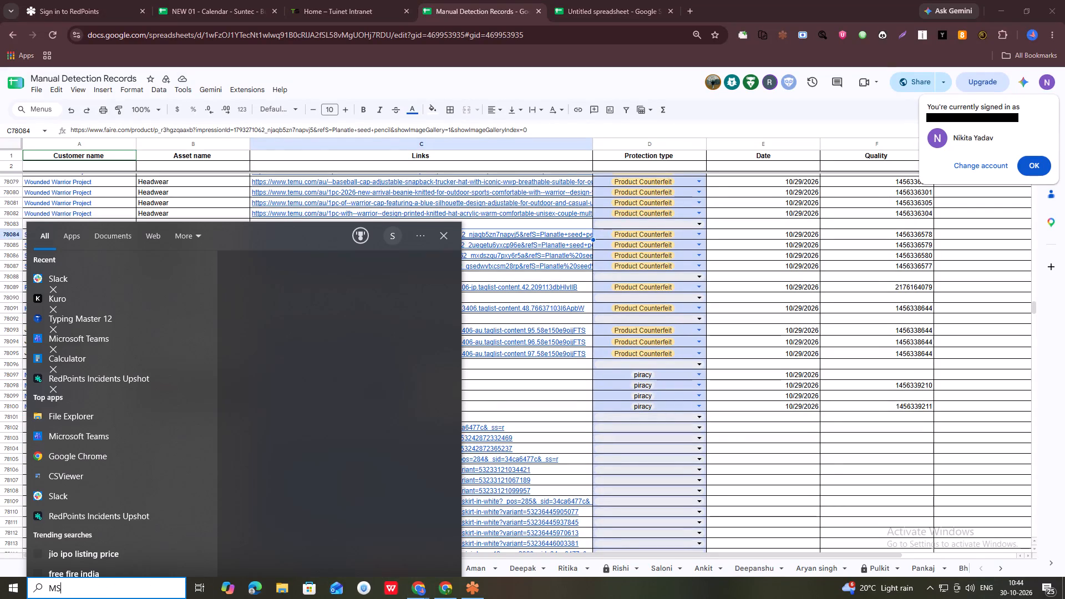
{"action": "key", "text": "BackSpace"}
{"action": "key", "text": "BackSpace"}
{"action": "key", "text": "BackSpace"}
{"action": "key", "text": "BackSpace"}
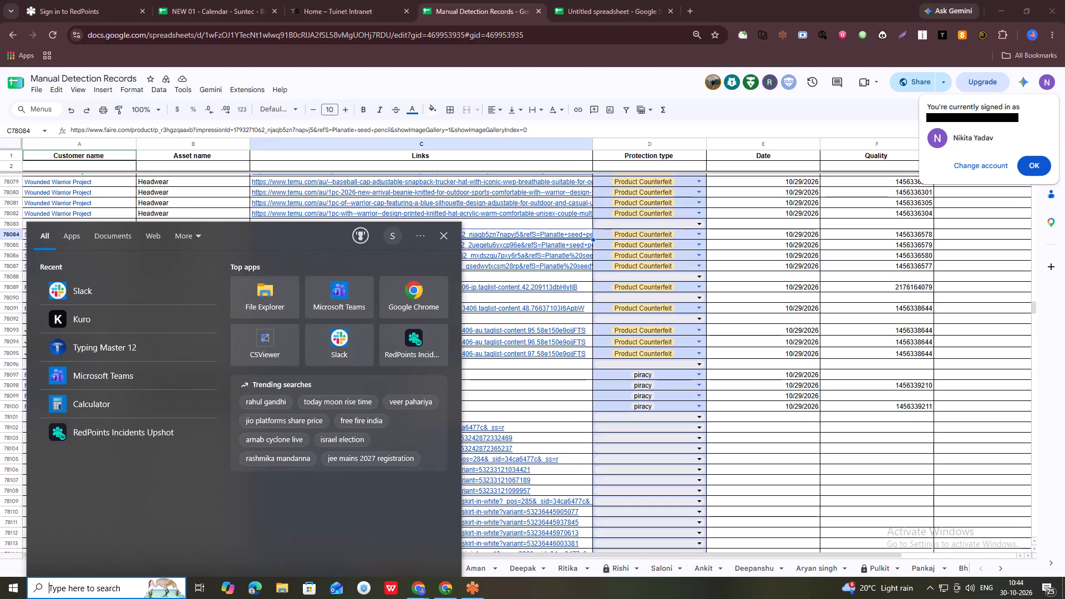
{"action": "type", "text": "TEA"}
{"action": "key", "text": "m"}
{"action": "key", "text": "s"}
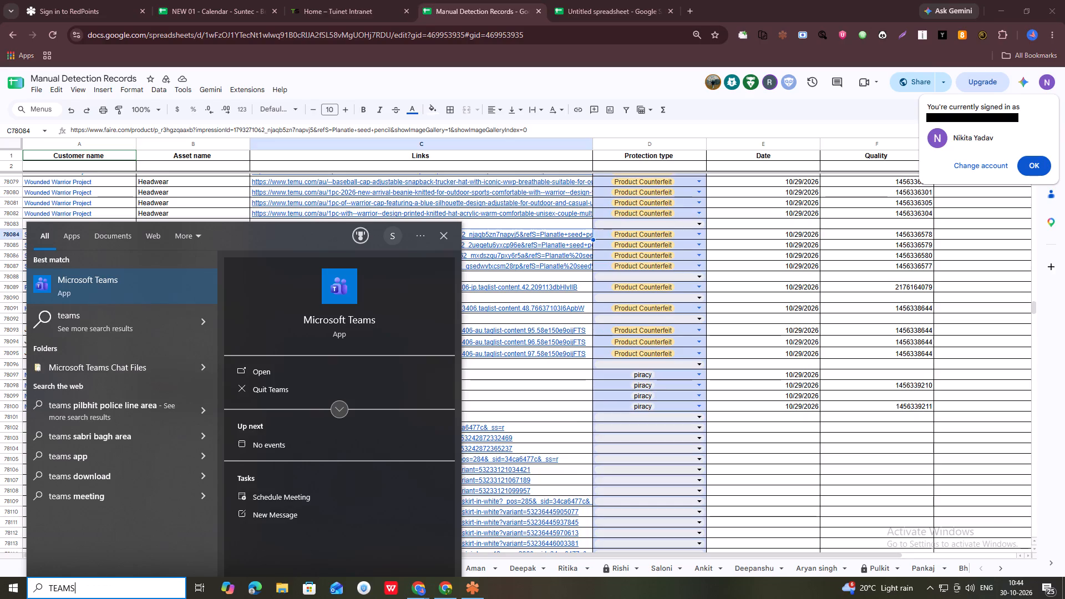
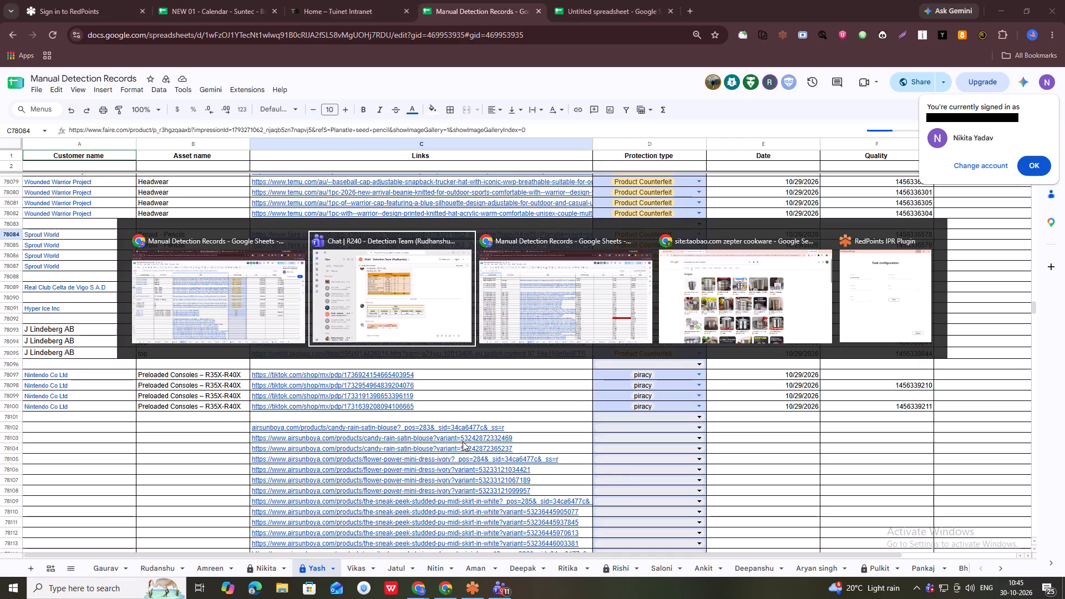
Switch back to the Manual Detection Records spreadsheet and select the entire block of airsunboya.com product links in the Links column.
{"action": "left_click", "coordinate": [268, 282], "text": "alt"}
{"action": "scroll", "coordinate": [516, 471], "scroll_direction": "down", "scroll_amount": 12}
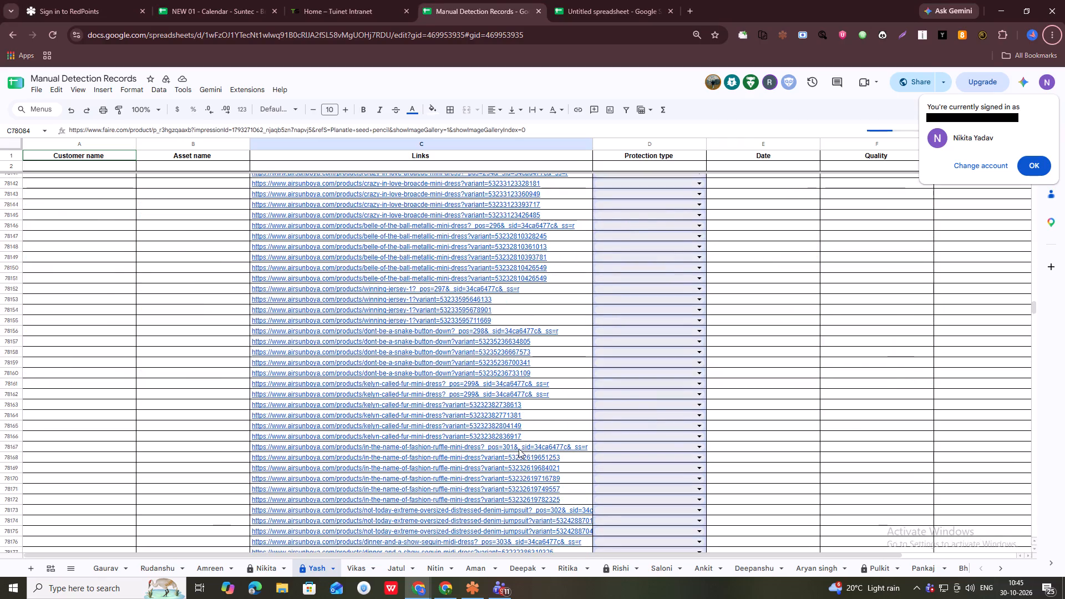
{"action": "left_click", "coordinate": [519, 449]}
{"action": "key", "text": "ctrl+space"}
{"action": "scroll", "coordinate": [517, 467], "scroll_direction": "down", "scroll_amount": 10}
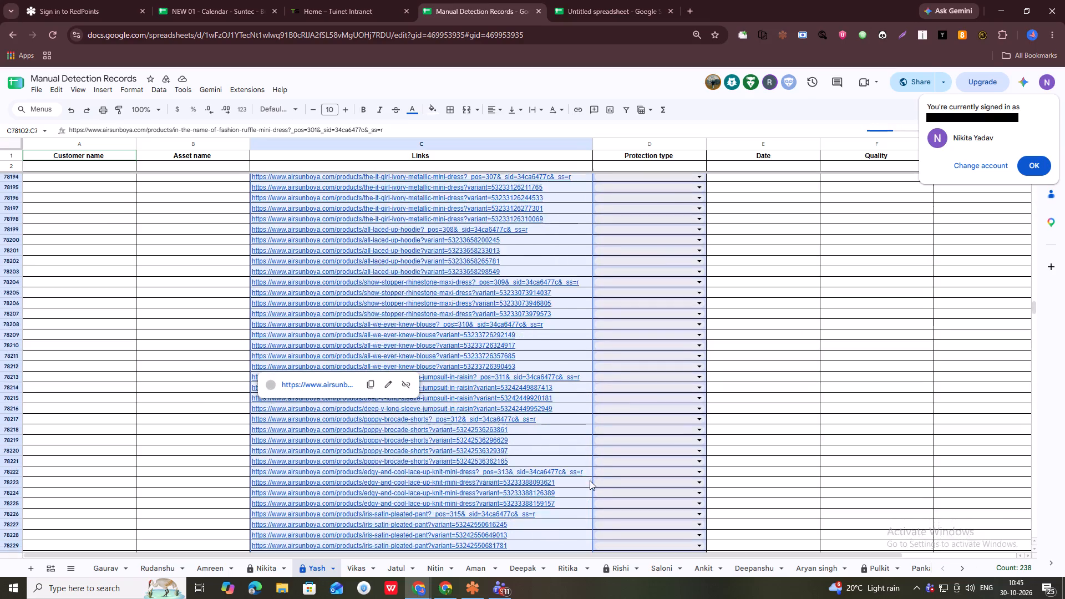
{"action": "scroll", "coordinate": [590, 488], "scroll_direction": "down", "scroll_amount": 11}
{"action": "scroll", "coordinate": [600, 466], "scroll_direction": "down", "scroll_amount": 11}
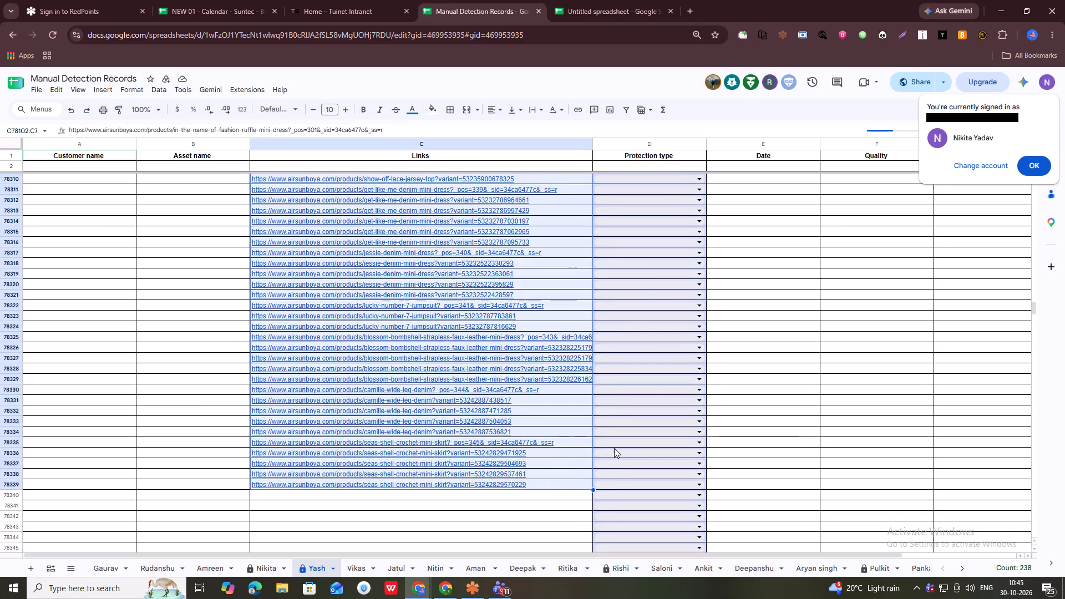
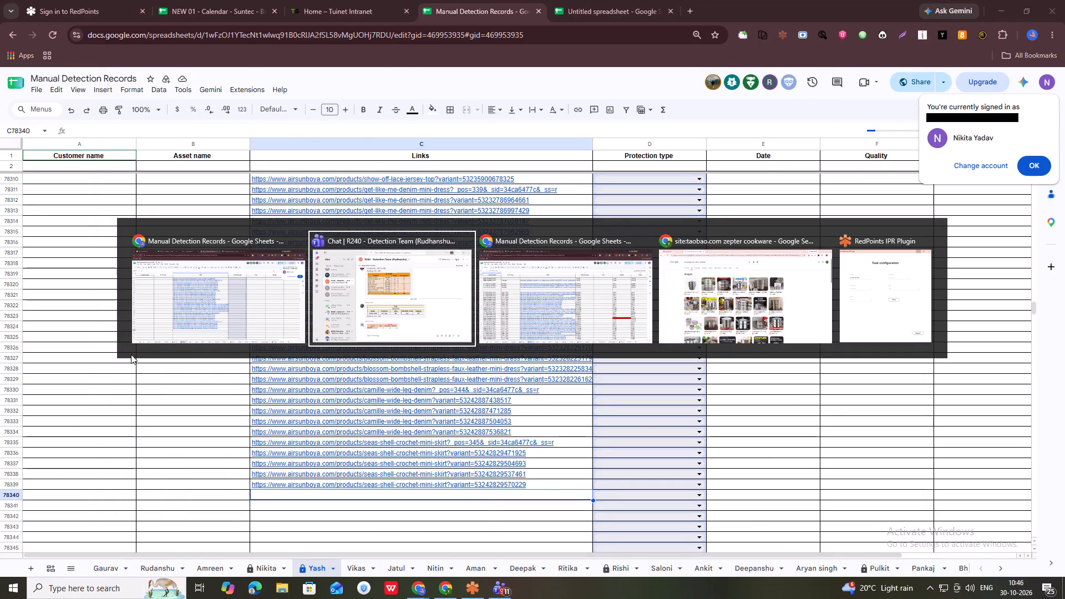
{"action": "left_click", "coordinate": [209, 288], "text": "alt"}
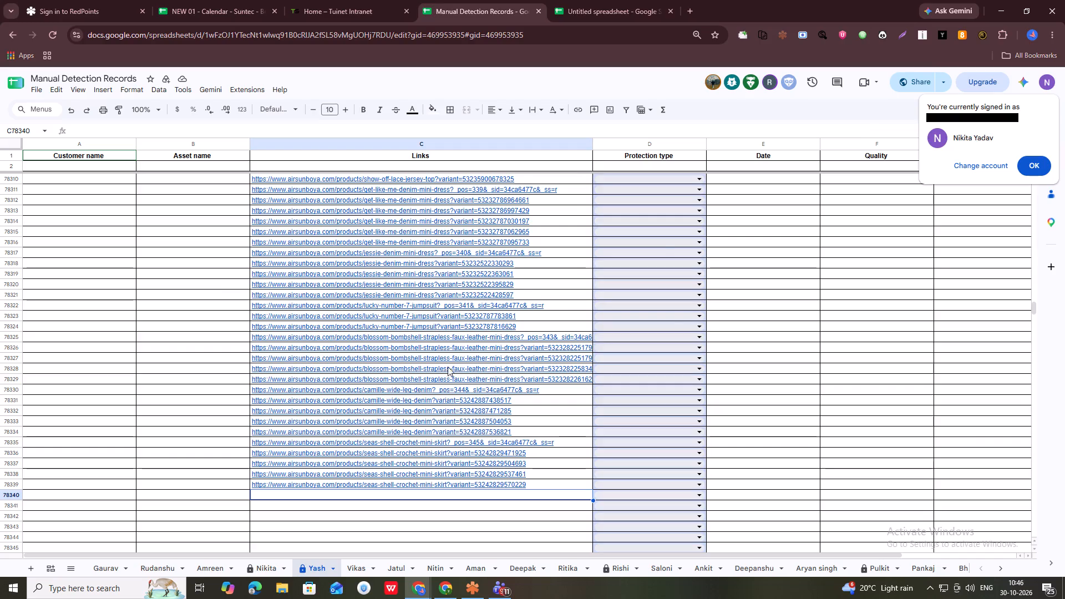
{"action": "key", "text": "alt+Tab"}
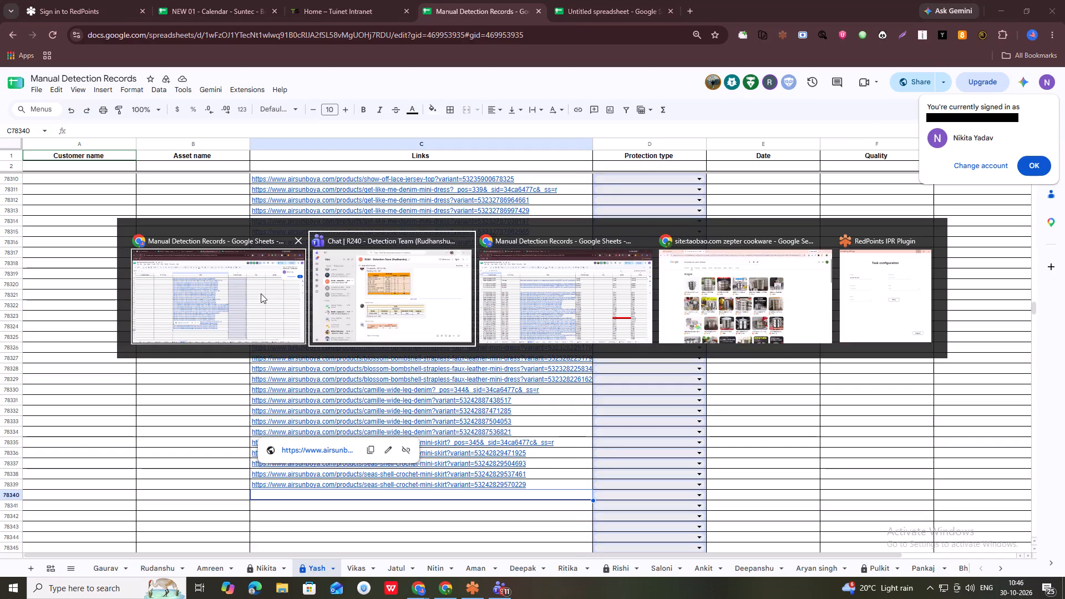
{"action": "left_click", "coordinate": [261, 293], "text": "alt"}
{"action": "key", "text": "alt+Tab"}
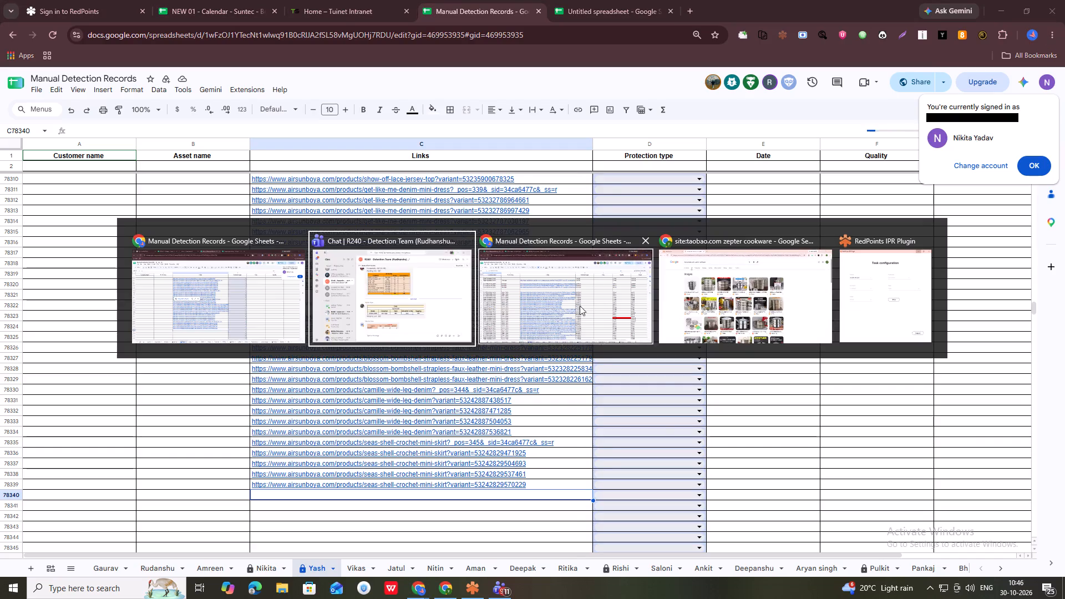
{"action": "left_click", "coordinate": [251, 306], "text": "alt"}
Switch to the Untitled spreadsheet and copy the selected airsunboya.com product links in cells C2:C21 of Sheet1.
{"action": "left_click", "coordinate": [633, 3]}
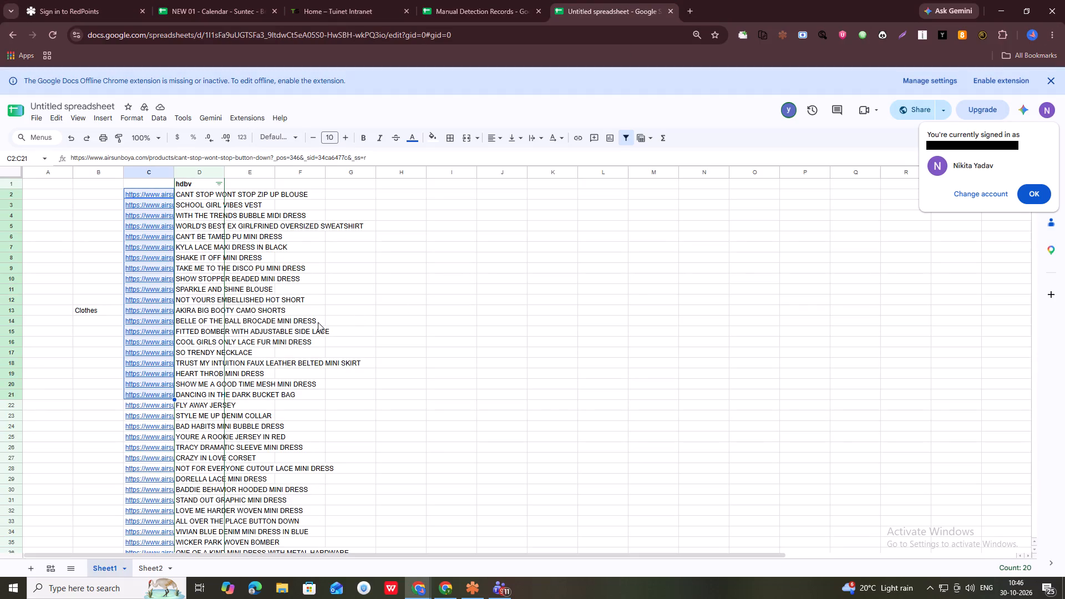
{"action": "key", "text": "ctrl+c"}
{"action": "key", "text": "ctrl+c"}
{"action": "key", "text": "ctrl+c"}
Delete the selected rows 2 to 21, holding the copied product links, from Sheet1 of the Untitled spreadsheet.
{"action": "right_click_drag", "start_coordinate": [144, 329], "coordinate": [144, 335]}
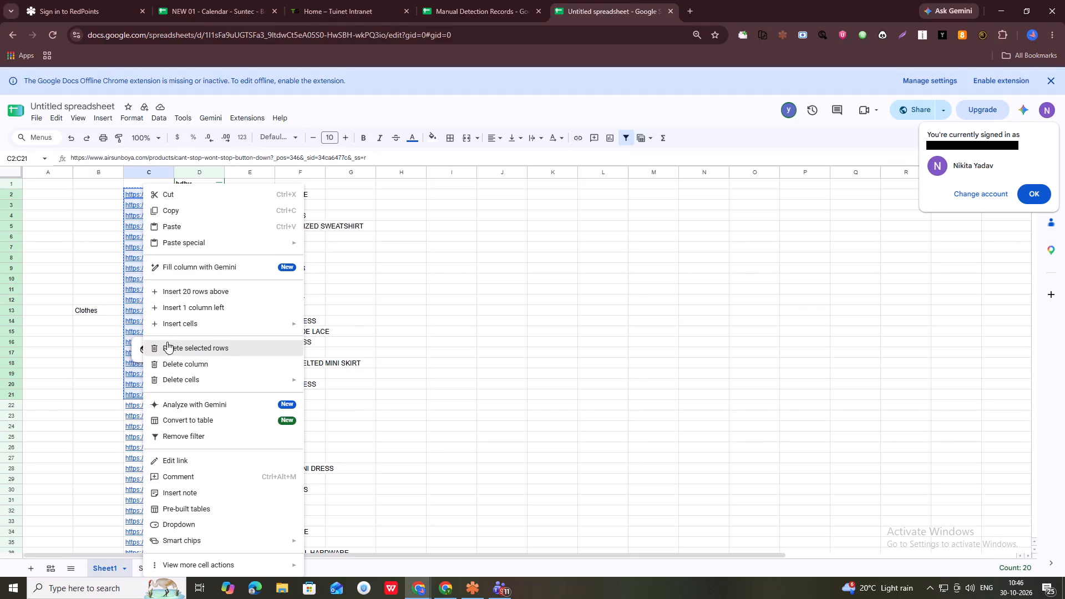
{"action": "left_click", "coordinate": [173, 345]}
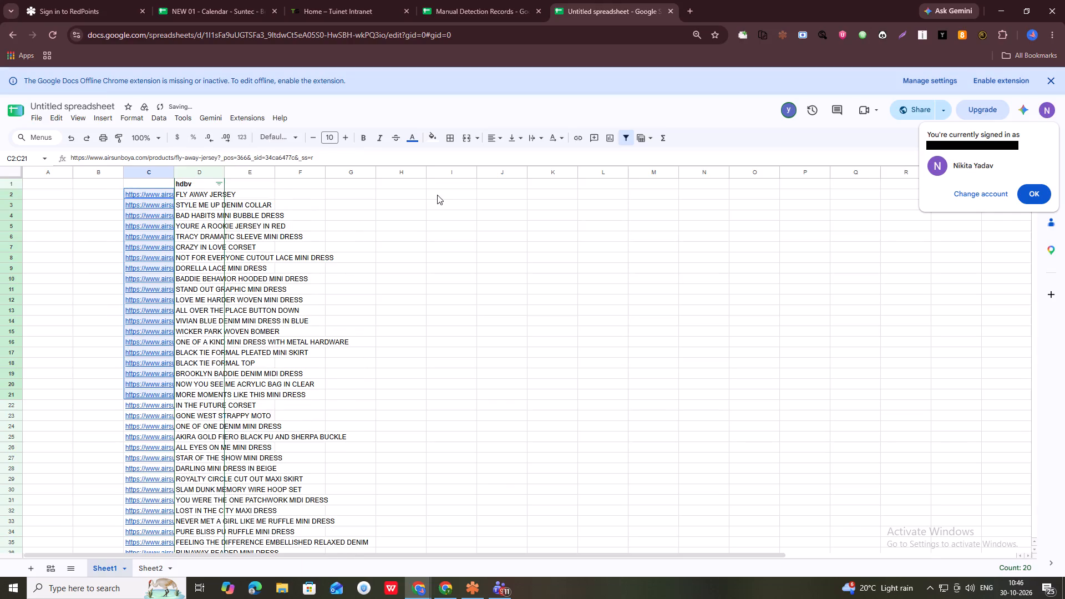
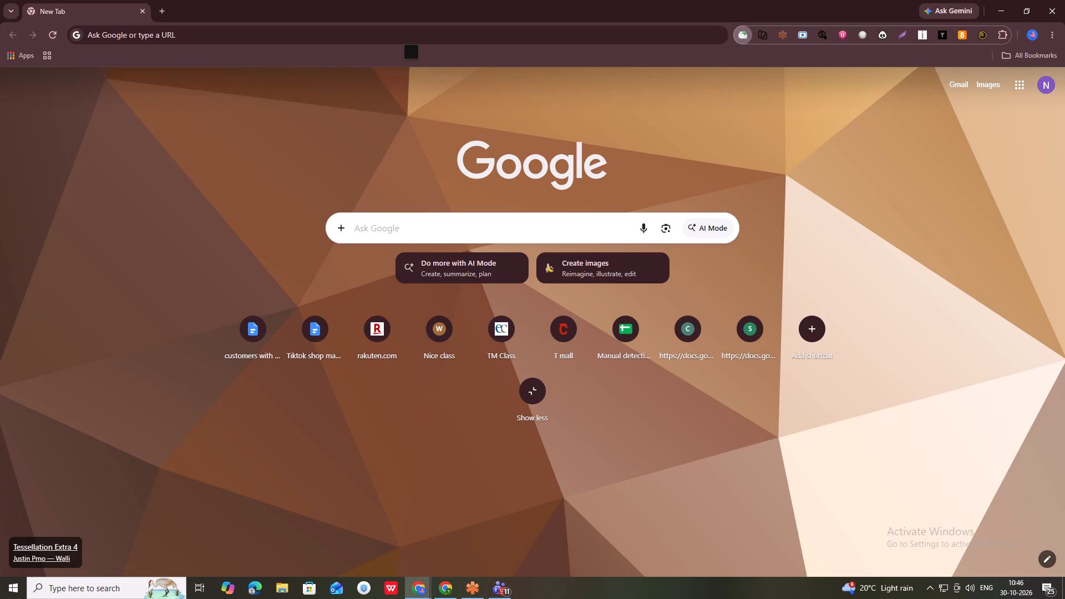
Open the 20 copied airsunboya.com product links in separate tabs and close the empty new tab.
{"action": "left_click_drag", "start_coordinate": [583, 139], "coordinate": [588, 139]}
{"action": "key", "text": "ctrl+v"}
{"action": "left_click", "coordinate": [427, 249]}
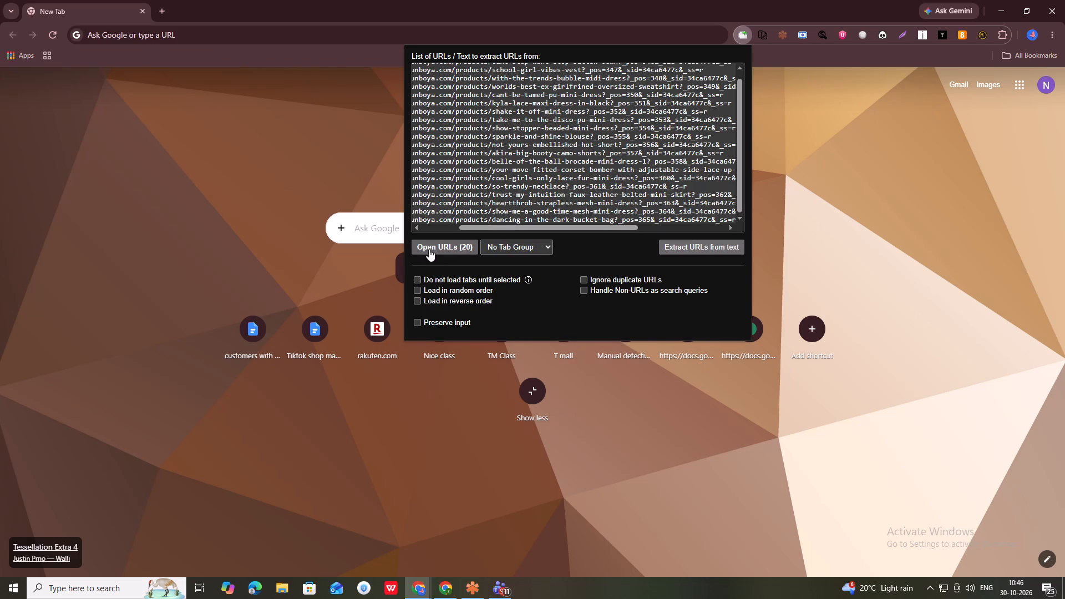
{"action": "middle_click", "coordinate": [24, 0]}
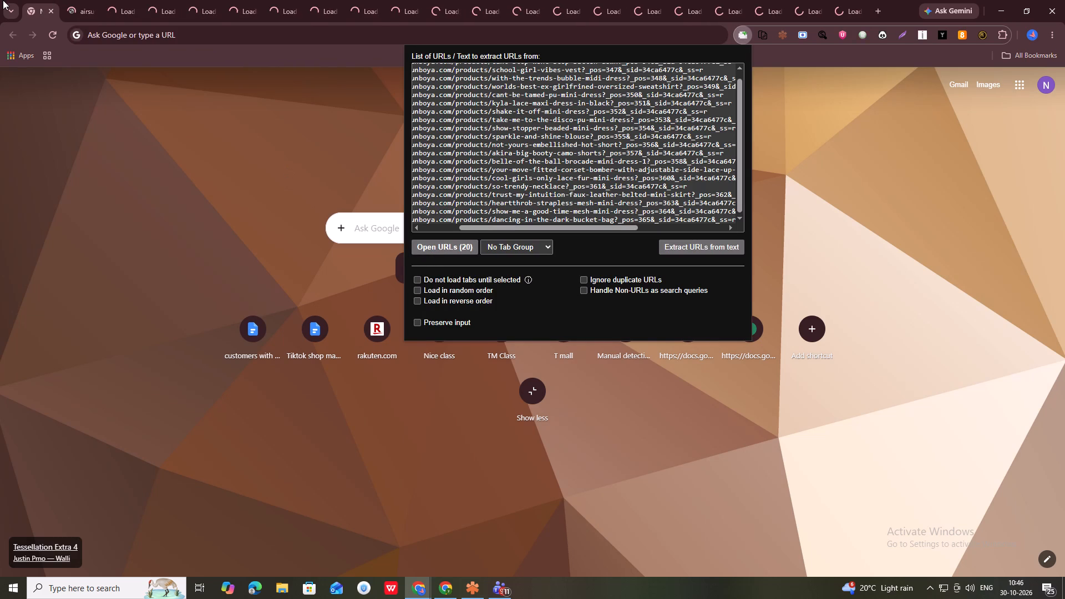
Switch to Manual Detection Records and select the first empty Links cell, C78340, on the Yash sheet.
{"action": "key", "text": "alt+Tab"}
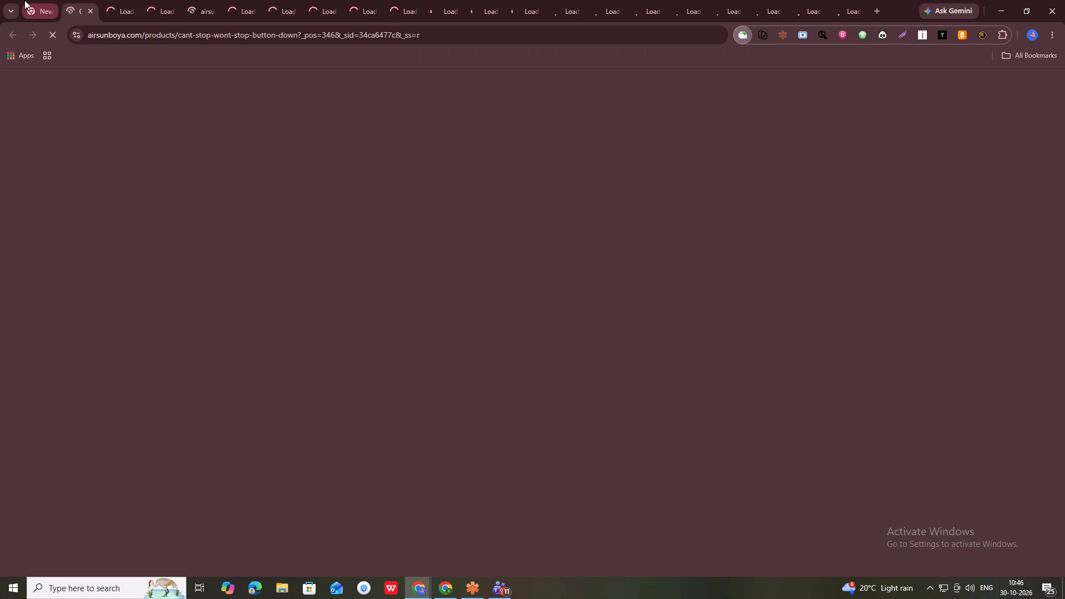
{"action": "left_click", "coordinate": [331, 363], "text": "alt"}
{"action": "key", "text": "alt+Tab"}
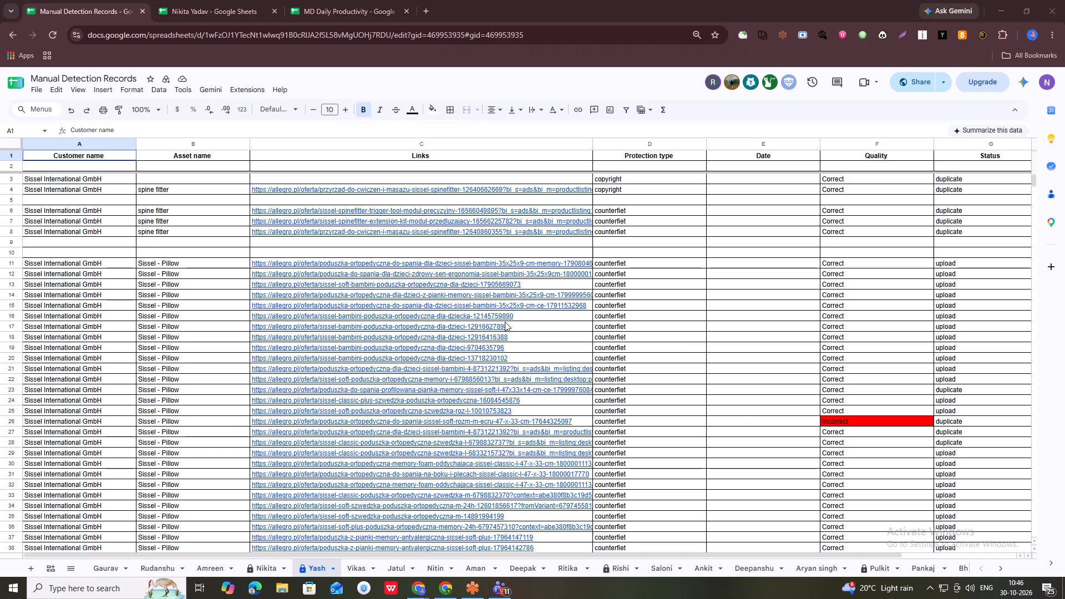
{"action": "key", "text": "alt+Tab"}
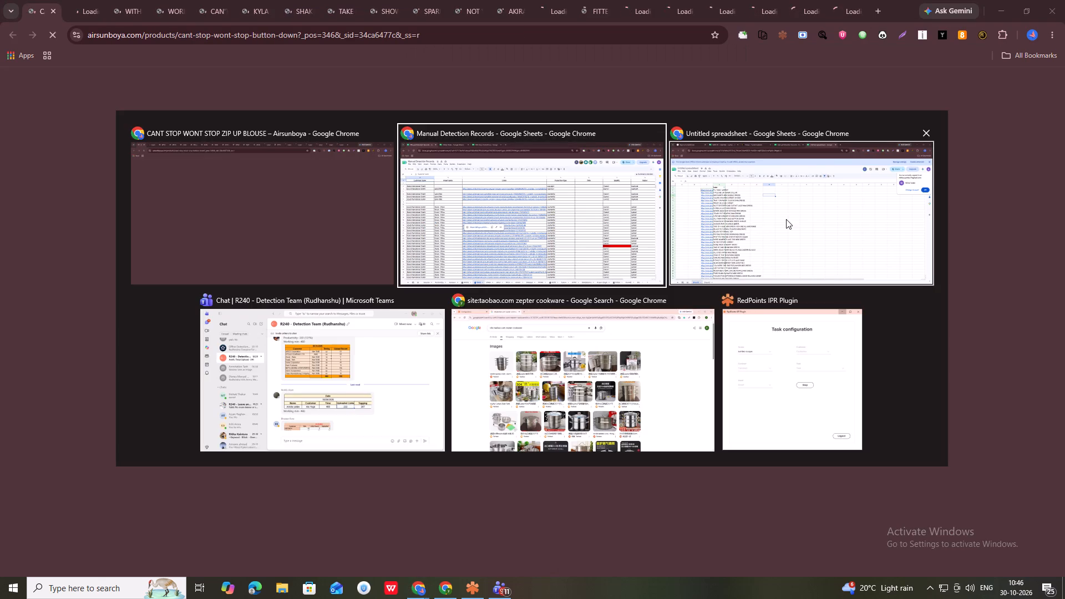
{"action": "left_click", "coordinate": [786, 219], "text": "alt"}
{"action": "left_click", "coordinate": [534, 0]}
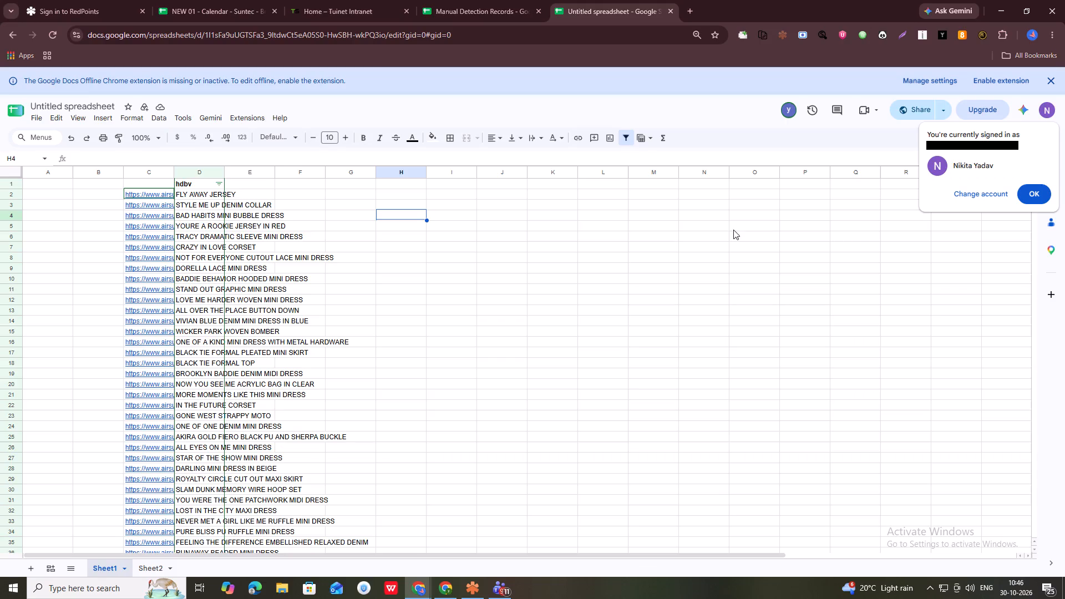
{"action": "key", "text": "ctrl+space"}
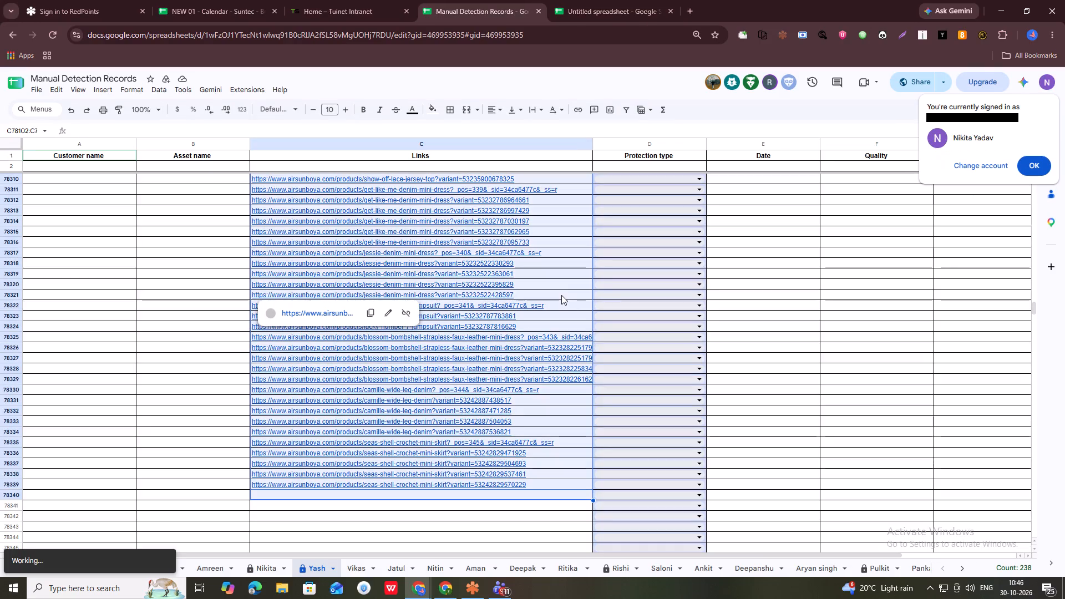
{"action": "left_click", "coordinate": [545, 494]}
Search the CANT STOP WONT STOP ZIP UP BLOUSE product page for AKIRA.
{"action": "key", "text": "alt+Tab"}
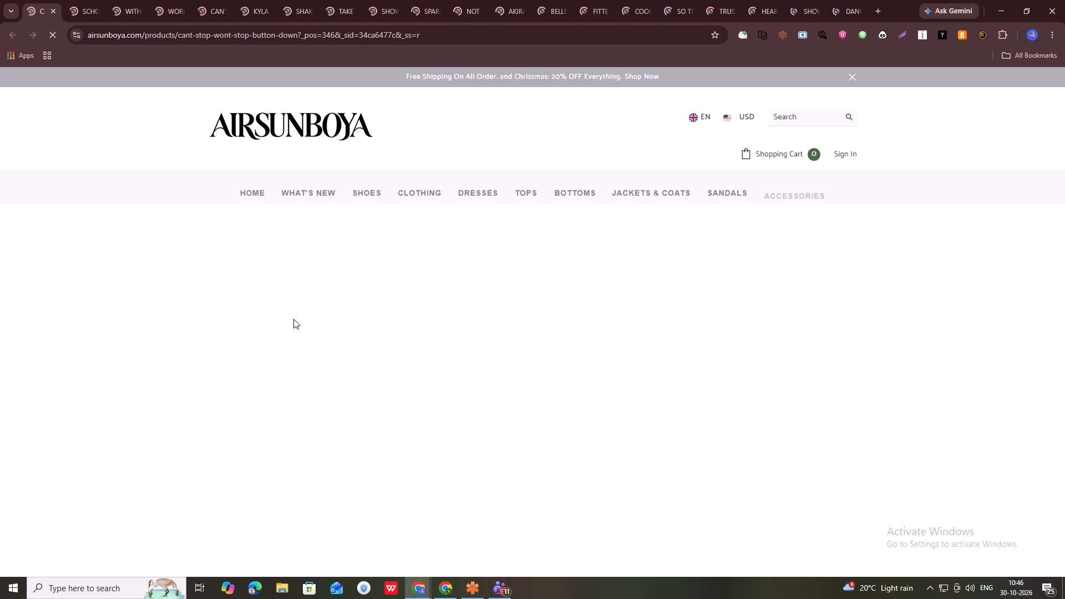
{"action": "scroll", "coordinate": [307, 332], "scroll_direction": "down", "scroll_amount": 2}
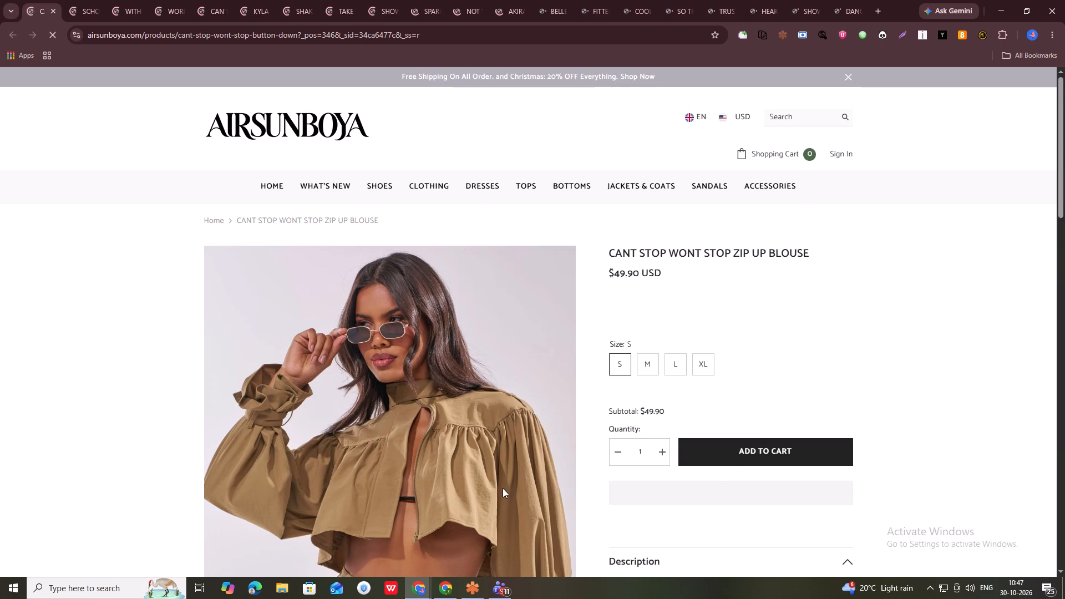
{"action": "scroll", "coordinate": [554, 303], "scroll_direction": "down", "scroll_amount": 2}
{"action": "key", "text": "ctrl+f"}
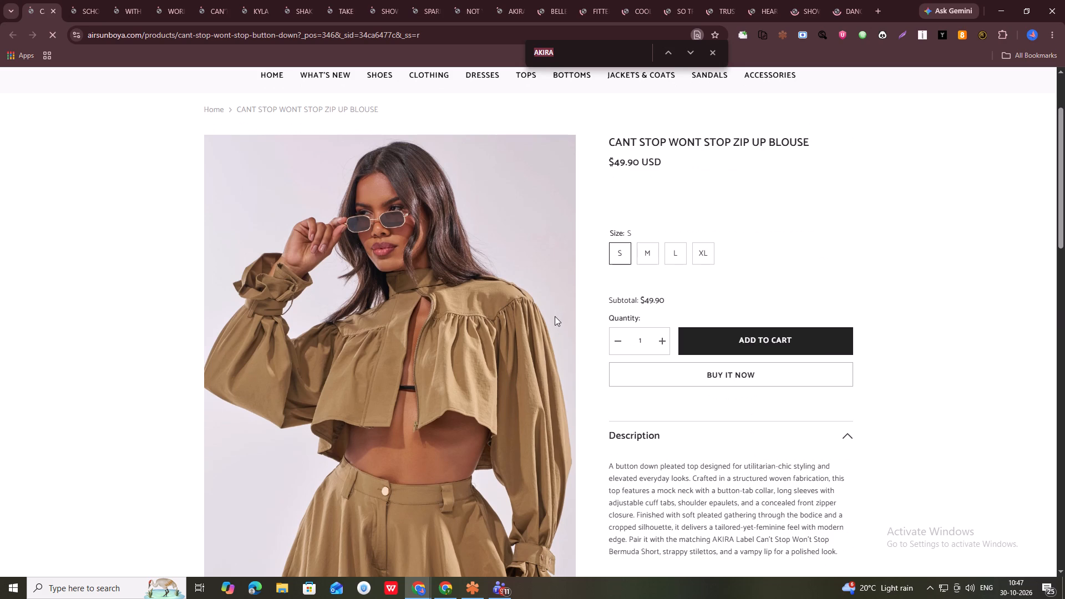
{"action": "scroll", "coordinate": [707, 407], "scroll_direction": "up", "scroll_amount": 3}
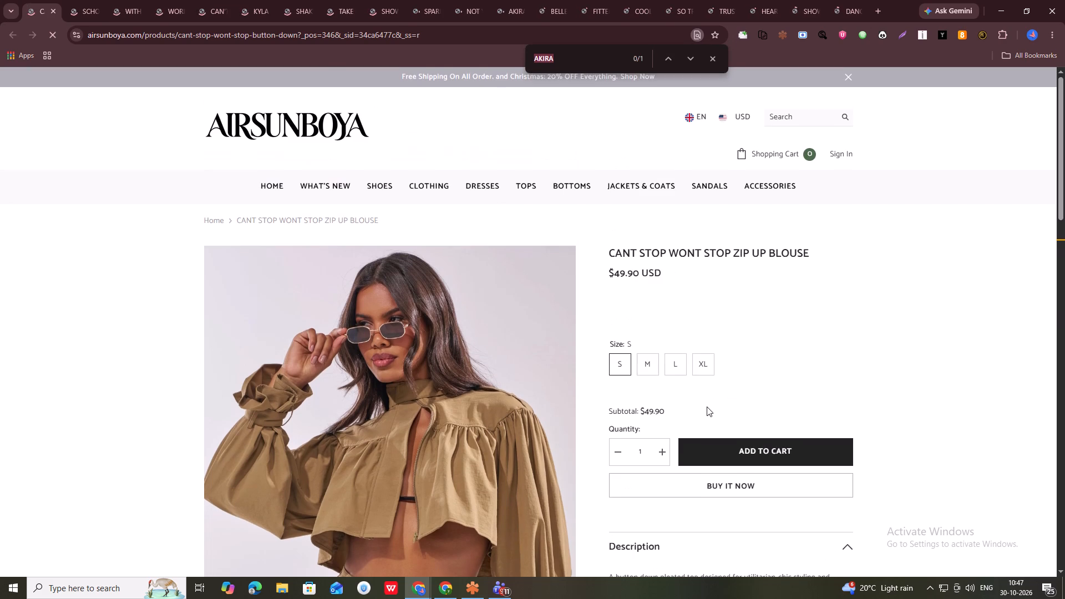
Copy the blouse page's link into cell C78340 of the Links column in Manual Detection Records.
{"action": "key", "text": "ctrl+l"}
{"action": "key", "text": "ctrl+c"}
{"action": "key", "text": "ctrl+c"}
{"action": "key", "text": "alt+Tab"}
{"action": "key", "text": "Down"}
{"action": "key", "text": "Up"}
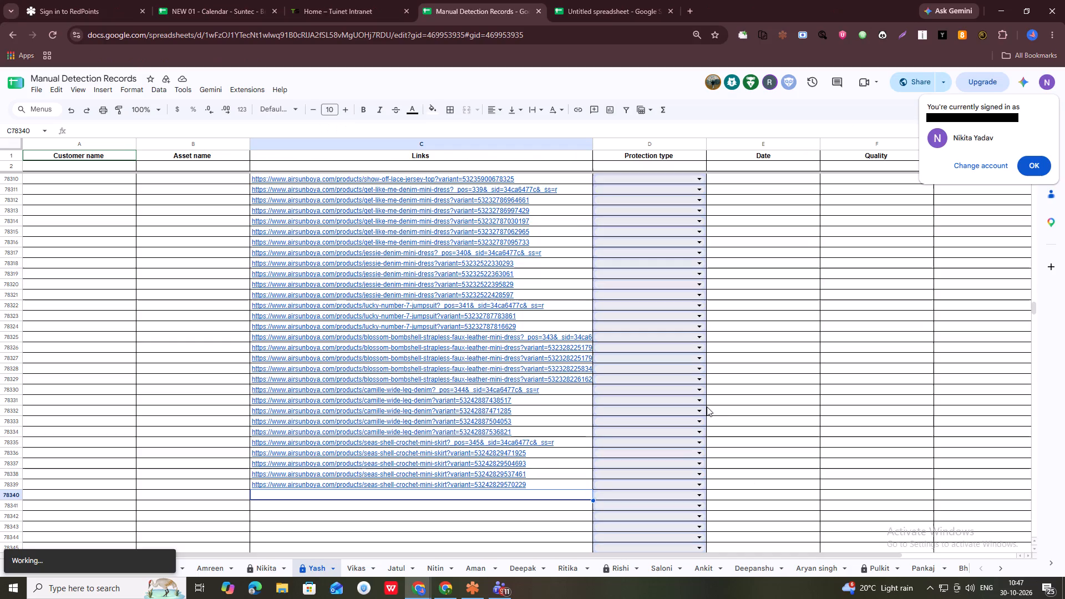
{"action": "key", "text": "ctrl+v"}
Choose size M on the blouse page and copy its variant link into cell C78341 of Manual Detection Records.
{"action": "key", "text": "alt+Tab"}
{"action": "left_click", "coordinate": [644, 370]}
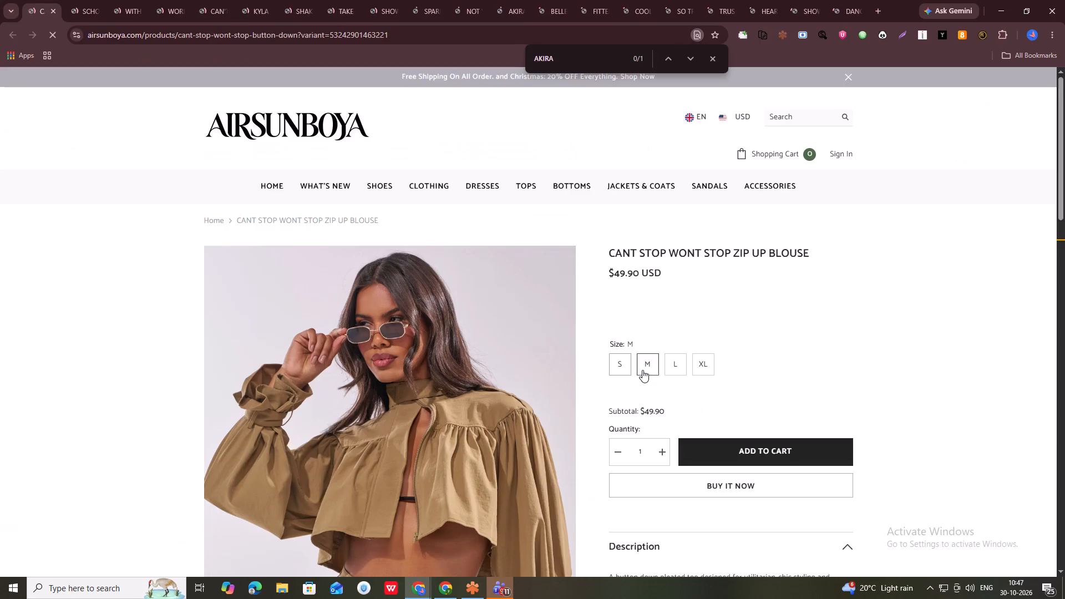
{"action": "key", "text": "ctrl+l"}
{"action": "key", "text": "ctrl+c"}
{"action": "key", "text": "ctrl+c"}
{"action": "key", "text": "alt+Tab"}
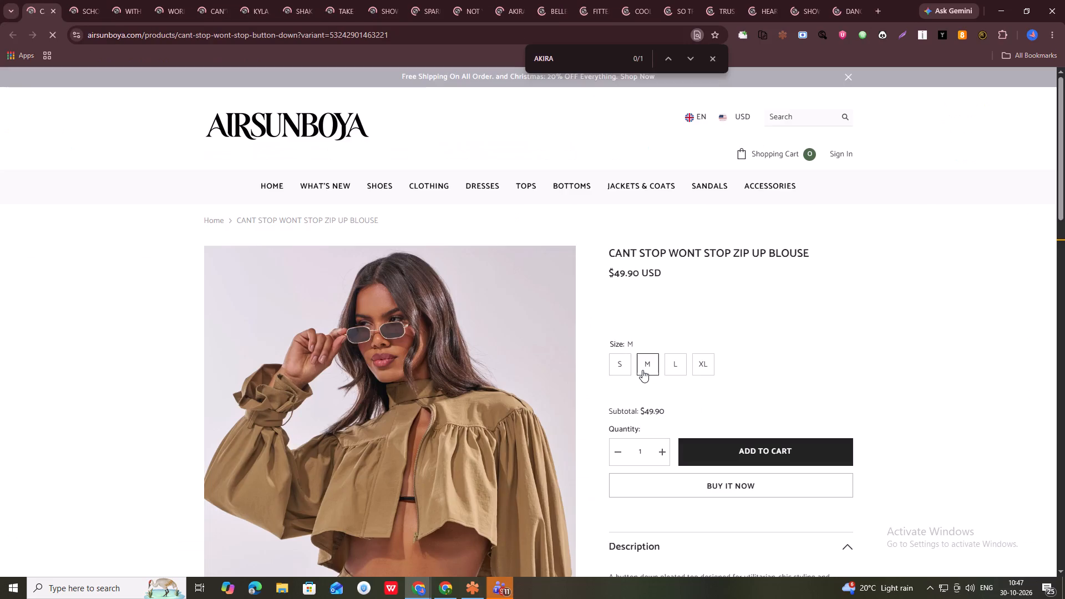
{"action": "key", "text": "Down"}
{"action": "key", "text": "ctrl+v"}
Choose size L on the blouse page and copy its variant link into cell C78342 of Manual Detection Records.
{"action": "key", "text": "alt+Tab"}
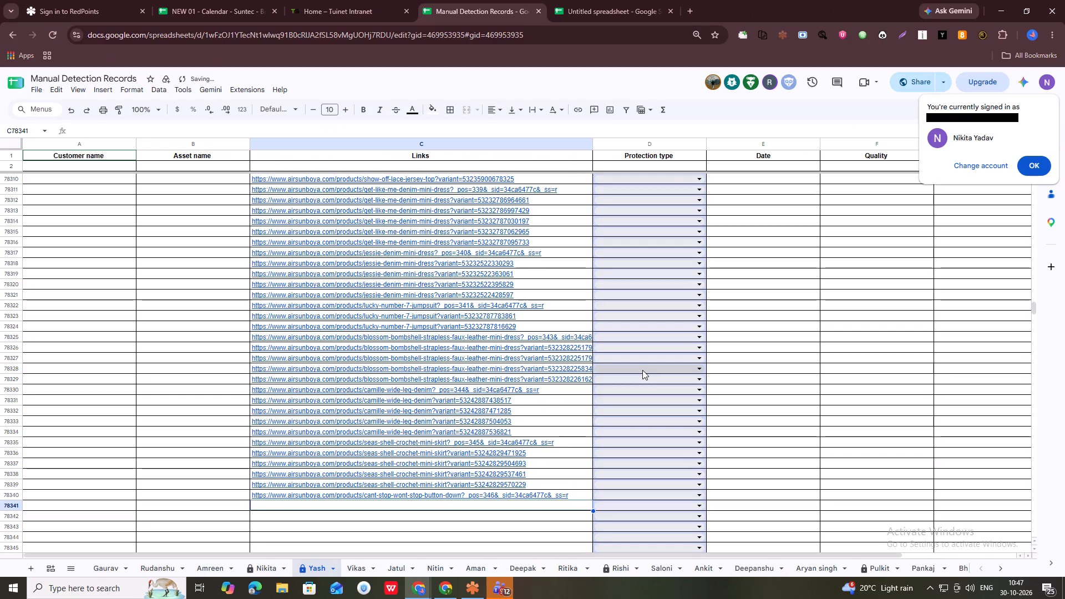
{"action": "left_click", "coordinate": [667, 369]}
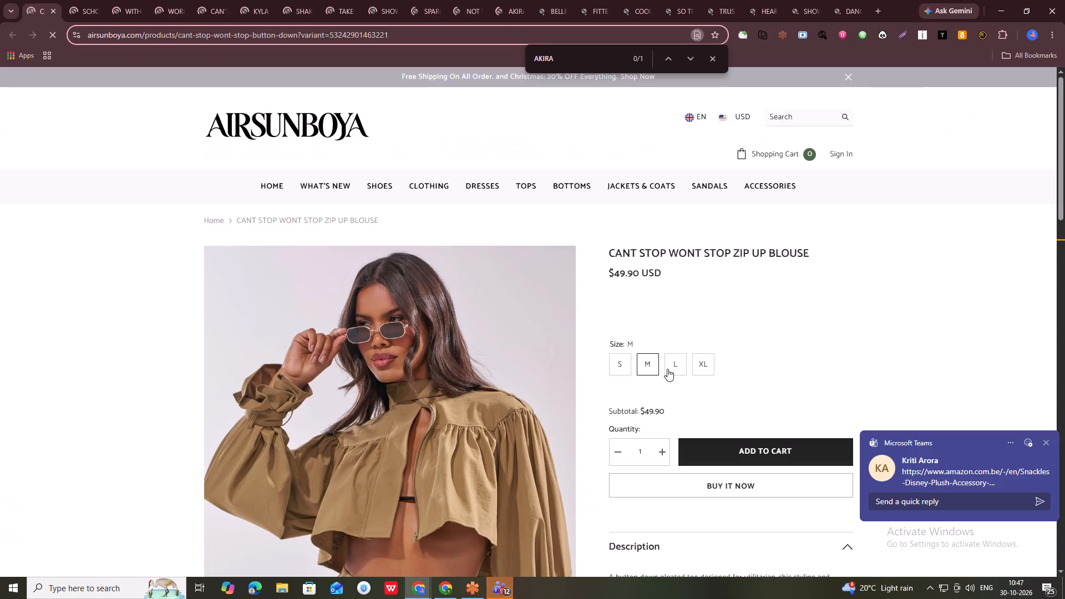
{"action": "key", "text": "ctrl+l"}
{"action": "key", "text": "ctrl+c"}
{"action": "key", "text": "ctrl+c"}
{"action": "key", "text": "alt+Tab"}
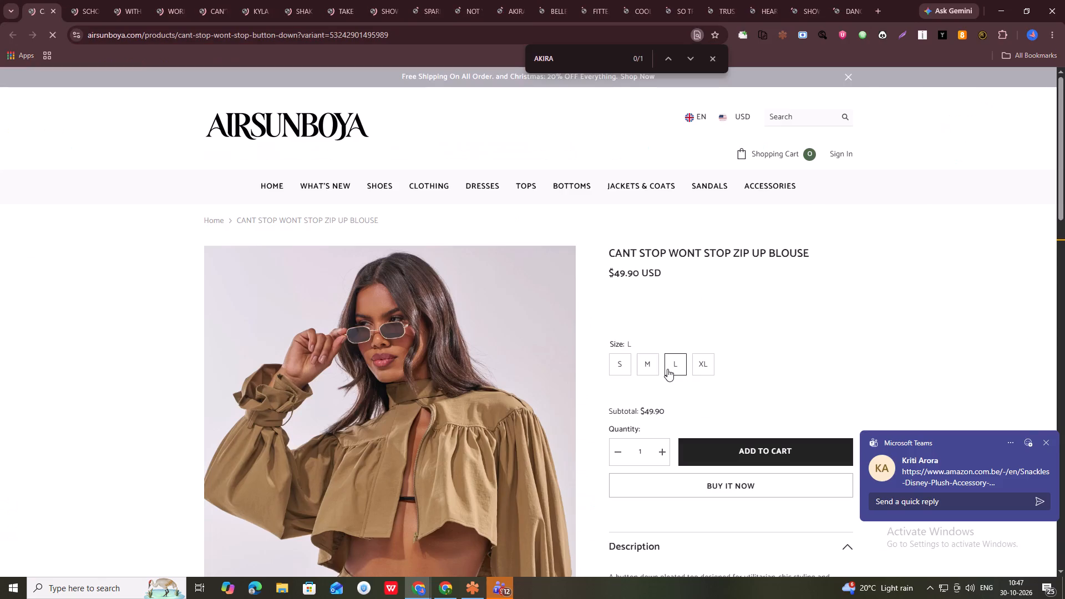
{"action": "key", "text": "Down"}
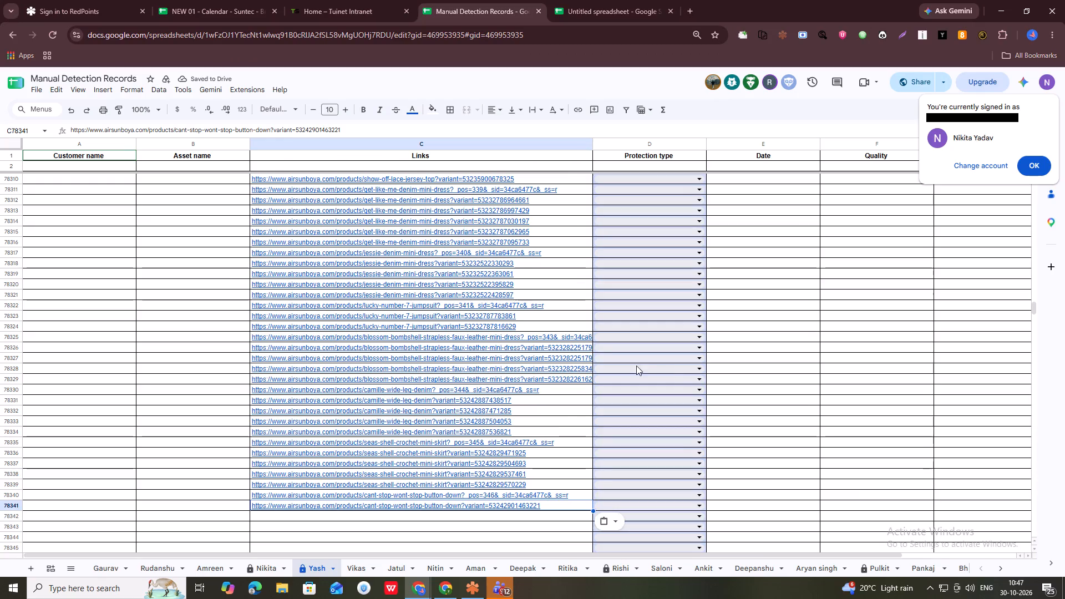
{"action": "left_click", "coordinate": [560, 517]}
{"action": "key", "text": "ctrl+v"}
Record the blouse's size XL variant link in cell C78343 of Manual Detection Records, and close the blouse page.
{"action": "key", "text": "alt+Tab"}
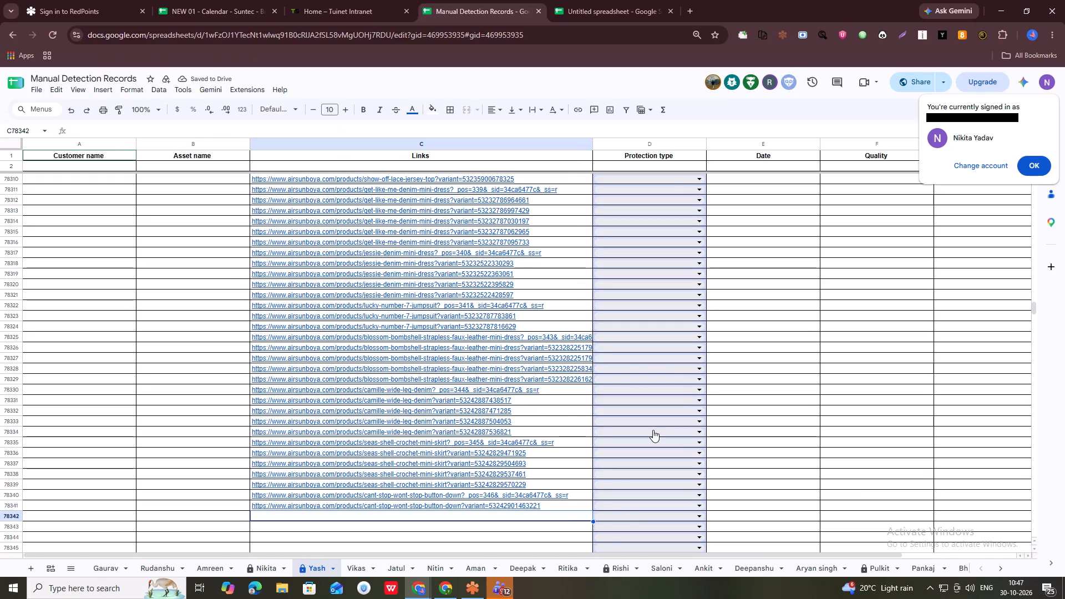
{"action": "left_click", "coordinate": [697, 361]}
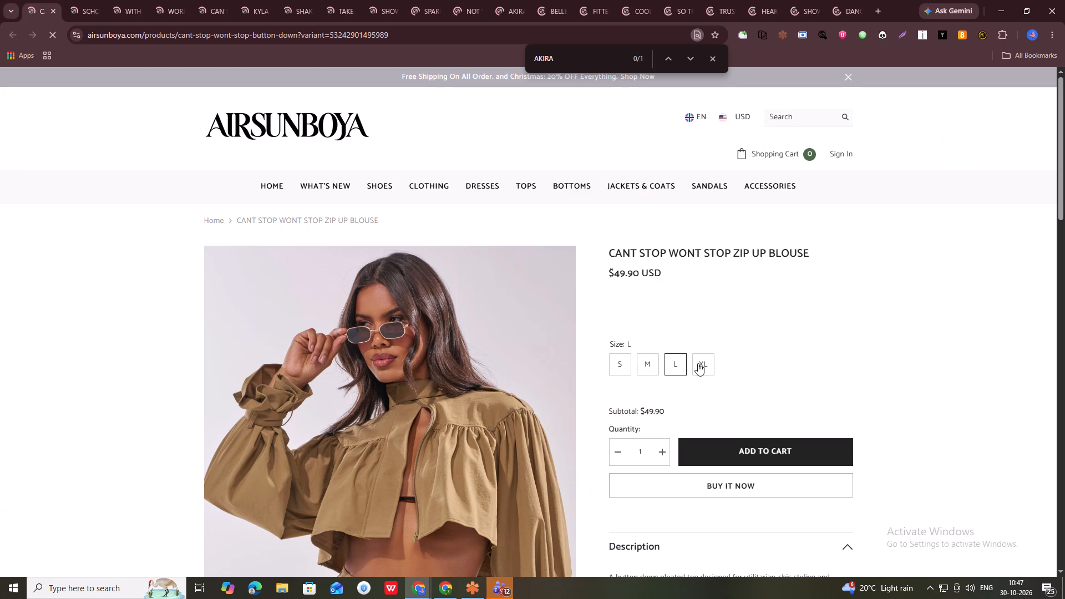
{"action": "left_click", "coordinate": [698, 363]}
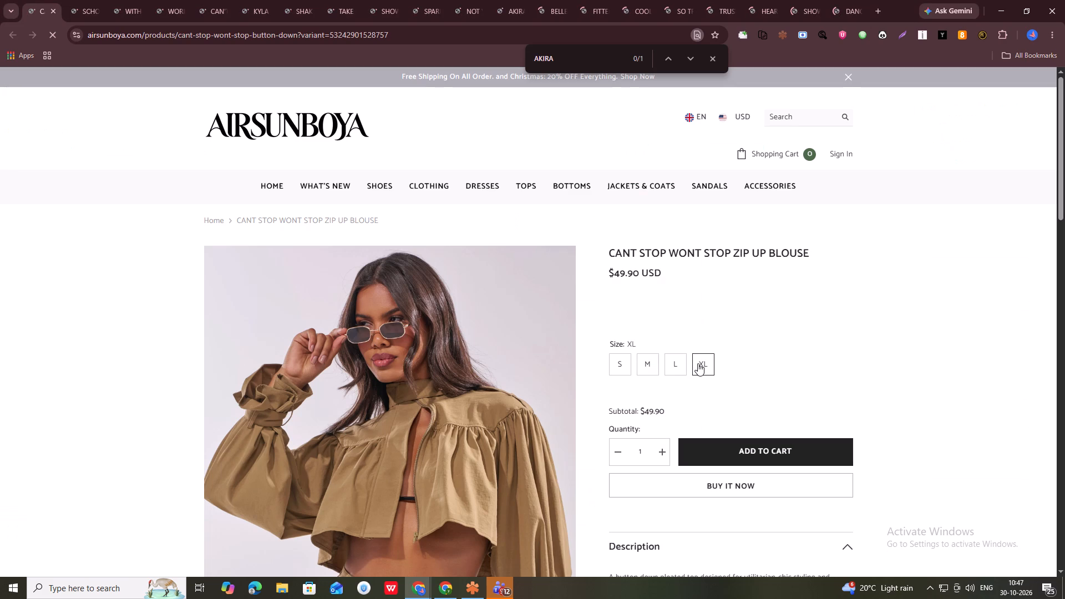
{"action": "key", "text": "ctrl+l"}
{"action": "key", "text": "ctrl+c"}
{"action": "key", "text": "ctrl+c"}
{"action": "key", "text": "alt+Tab"}
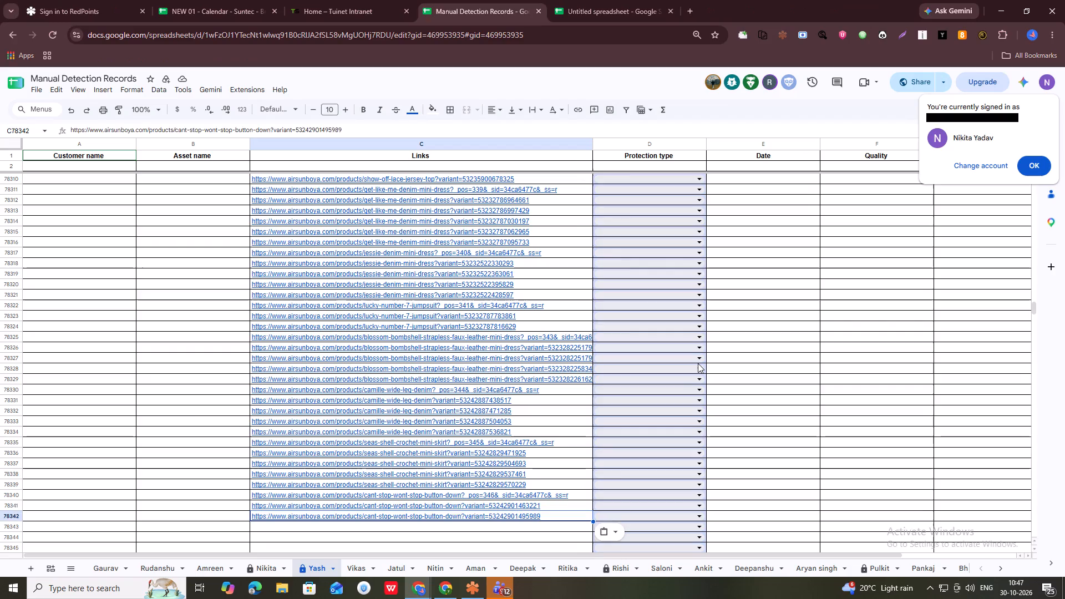
{"action": "key", "text": "Down"}
{"action": "key", "text": "ctrl+v"}
{"action": "key", "text": "alt+Tab"}
{"action": "key", "text": "ctrl+w"}
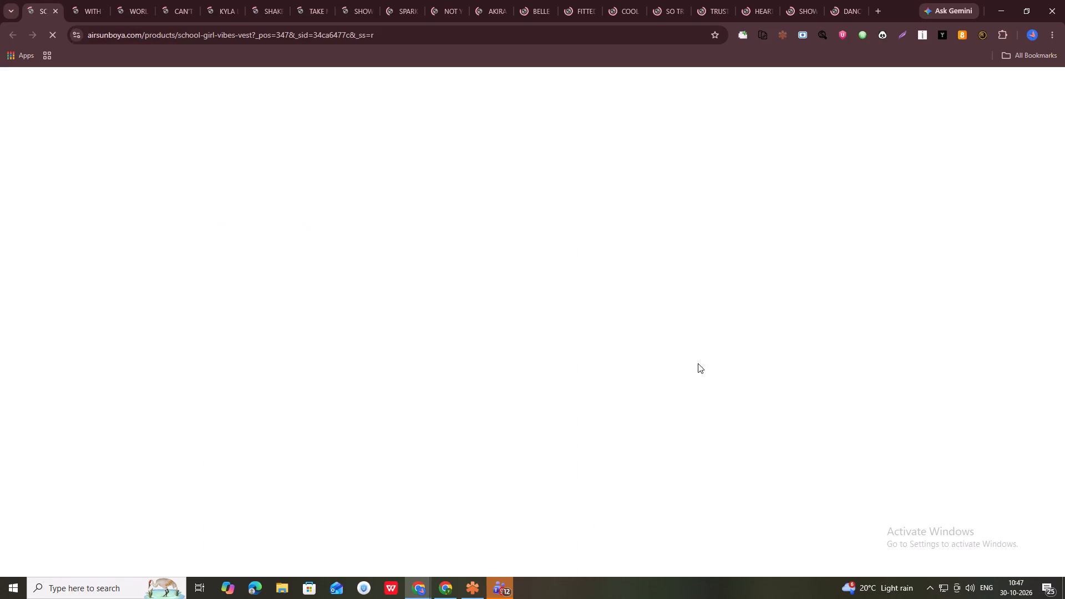
Examine the SCHOOL GIRL VIBES VEST page's description for mentions of AKIRA.
{"action": "scroll", "coordinate": [658, 364], "scroll_direction": "down", "scroll_amount": 1}
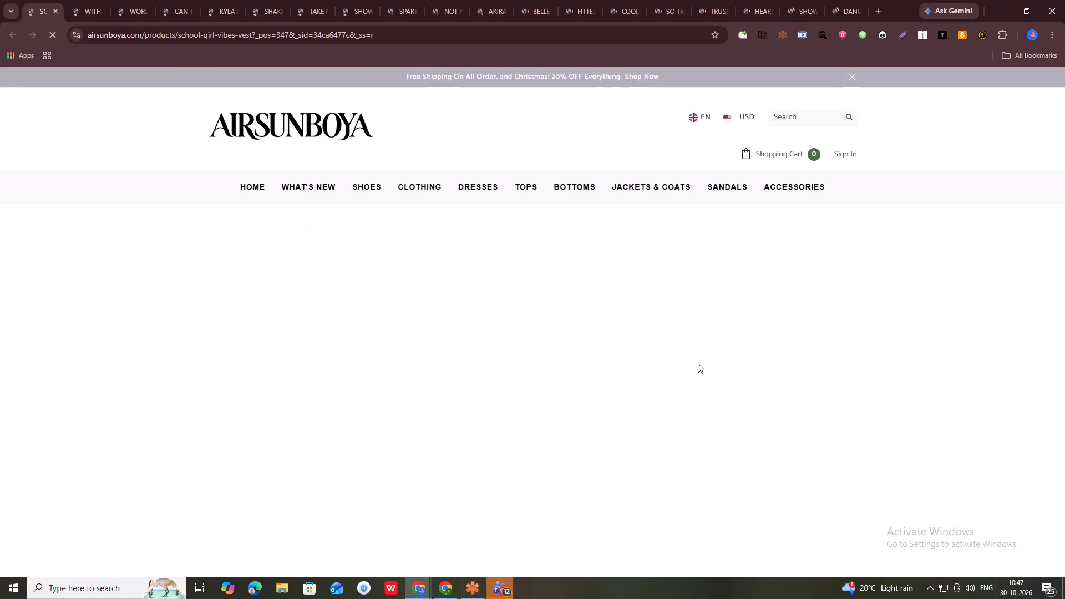
{"action": "scroll", "coordinate": [698, 363], "scroll_direction": "down", "scroll_amount": 1}
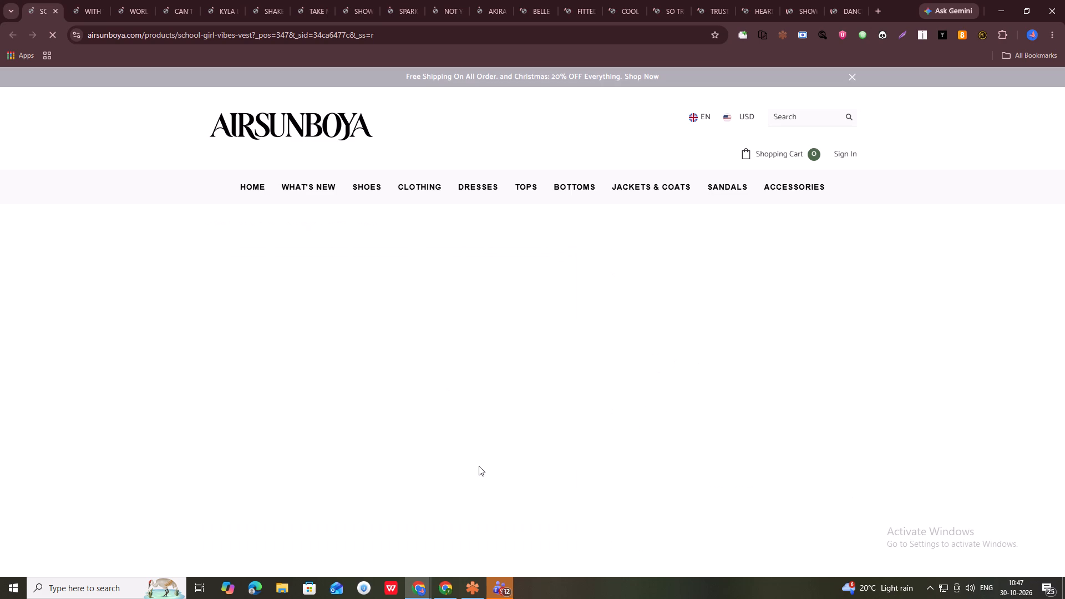
{"action": "scroll", "coordinate": [458, 267], "scroll_direction": "down", "scroll_amount": 5}
{"action": "scroll", "coordinate": [453, 282], "scroll_direction": "up", "scroll_amount": 4}
{"action": "scroll", "coordinate": [450, 297], "scroll_direction": "down", "scroll_amount": 4}
{"action": "scroll", "coordinate": [447, 308], "scroll_direction": "up", "scroll_amount": 2}
{"action": "scroll", "coordinate": [447, 306], "scroll_direction": "down", "scroll_amount": 3}
{"action": "scroll", "coordinate": [445, 304], "scroll_direction": "up", "scroll_amount": 1}
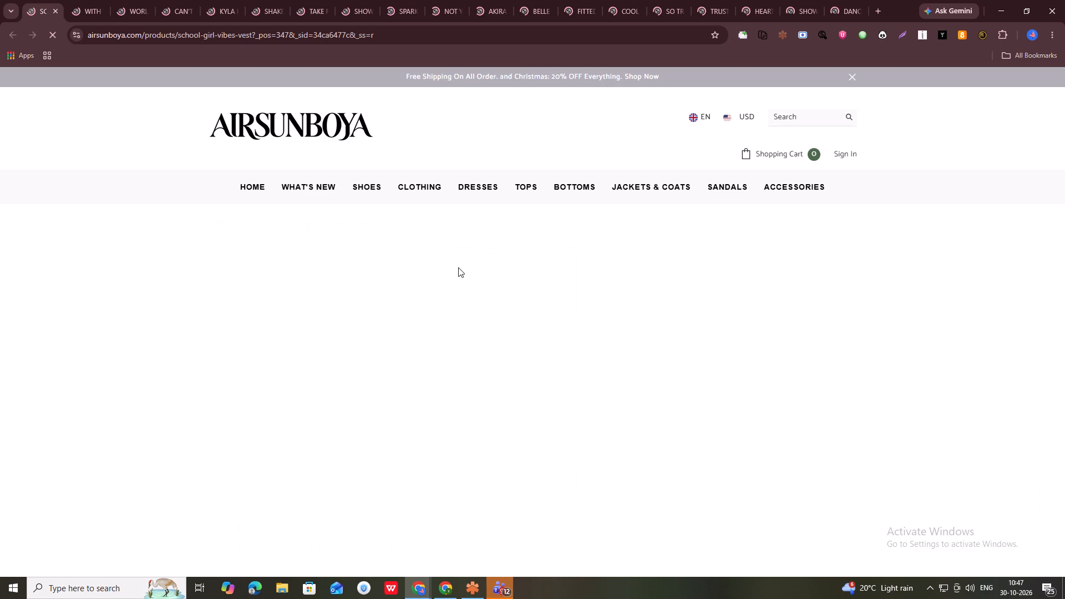
{"action": "scroll", "coordinate": [445, 304], "scroll_direction": "down", "scroll_amount": 2}
{"action": "scroll", "coordinate": [452, 312], "scroll_direction": "up", "scroll_amount": 1}
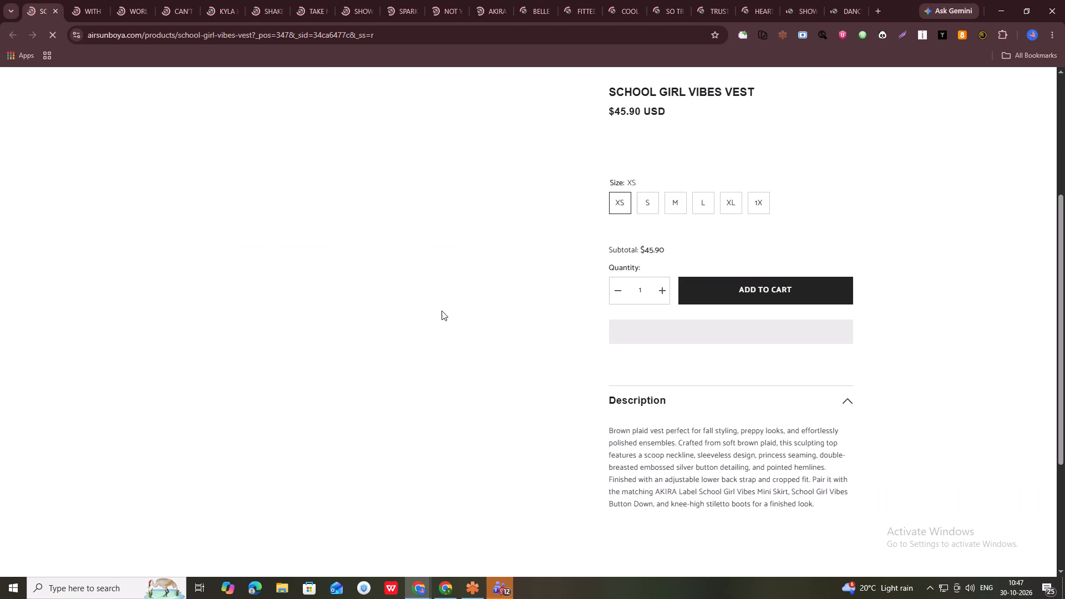
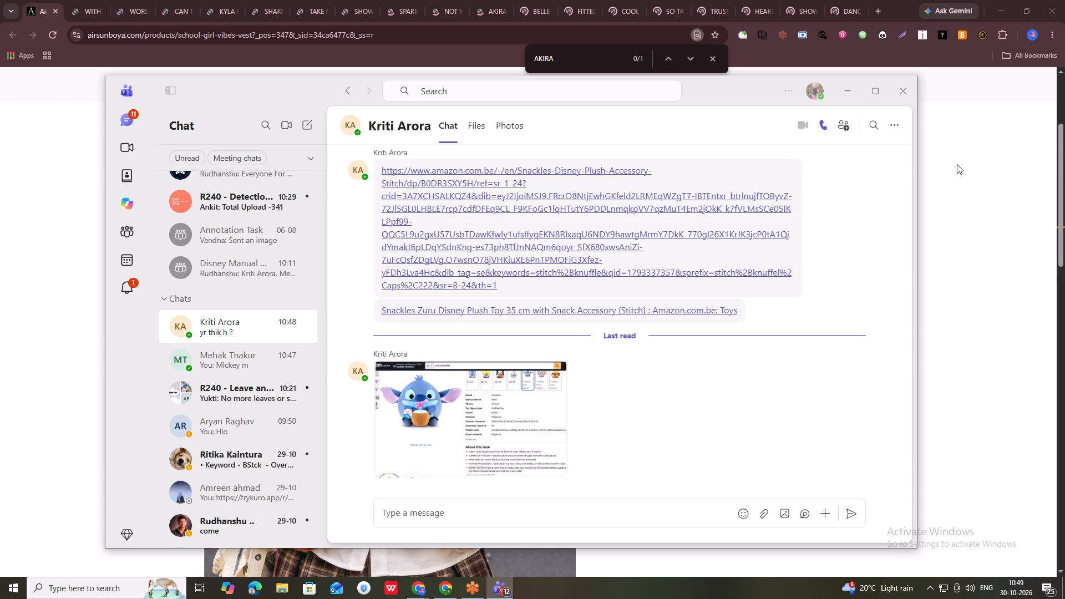
Record the SCHOOL GIRL VIBES VEST page link in cell C78344 of Manual Detection Records.
{"action": "left_click", "coordinate": [748, 246], "text": "alt"}
{"action": "left_click", "coordinate": [536, 540]}
{"action": "key", "text": "ctrl+v"}
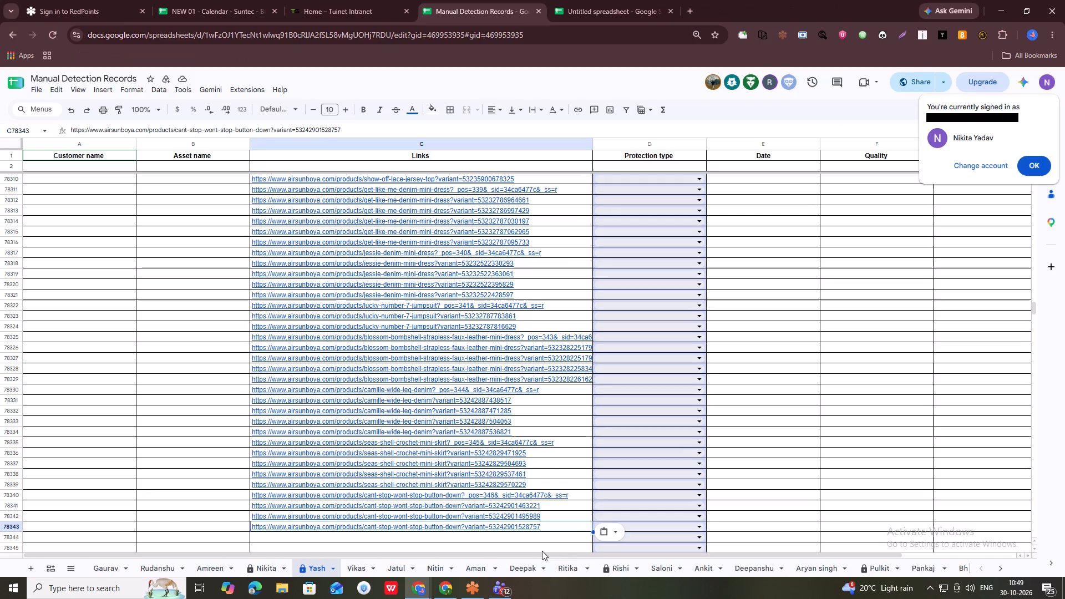
{"action": "key", "text": "alt+Tab"}
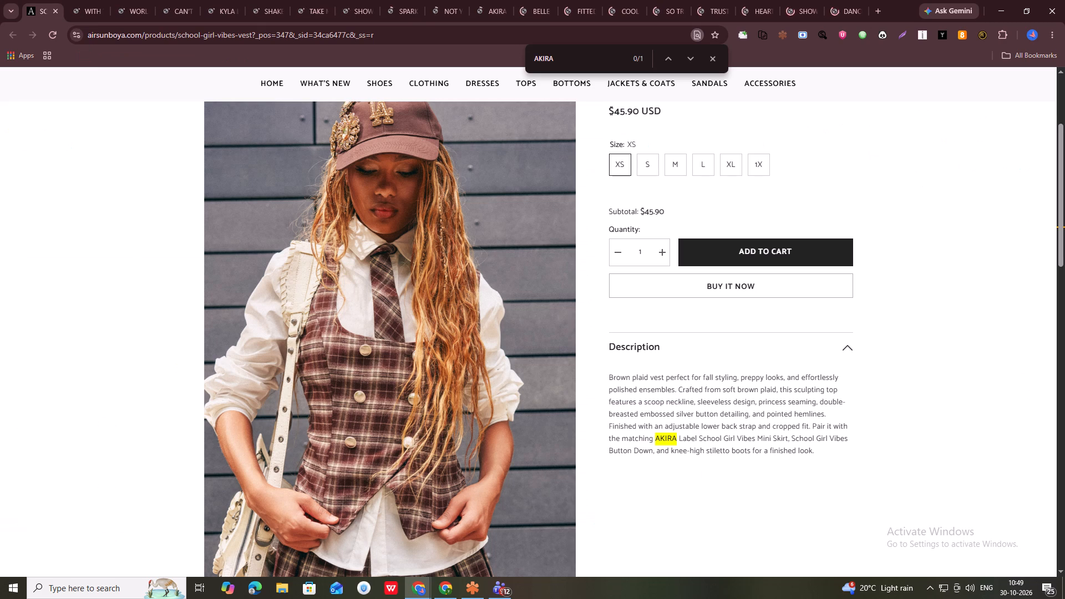
Choose size S on the vest page and copy its variant link into cell C78345 of Manual Detection Records.
{"action": "left_click", "coordinate": [655, 174]}
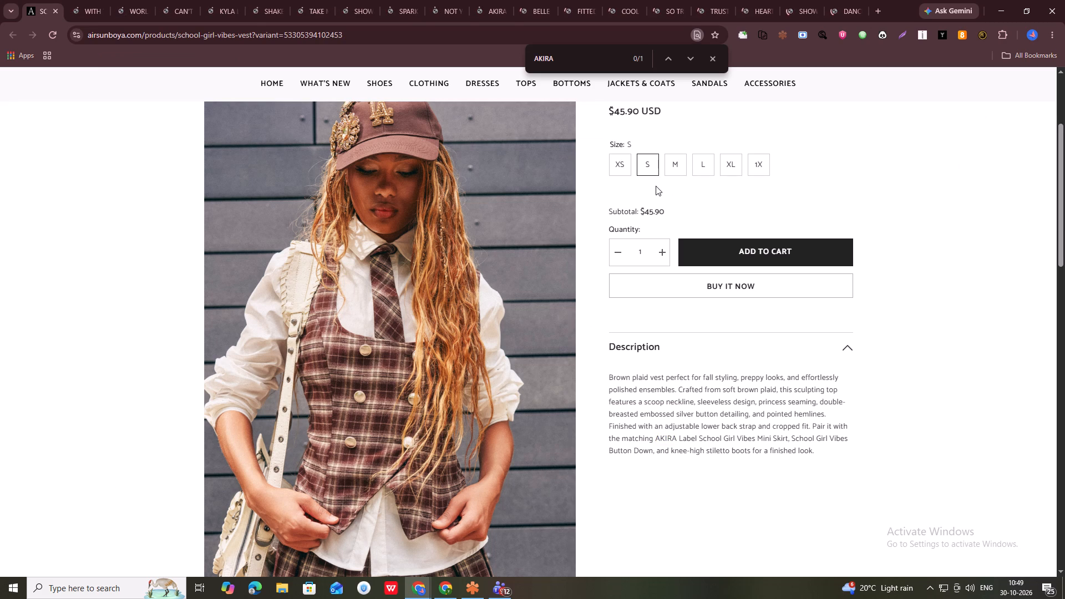
{"action": "key", "text": "ctrl+l"}
{"action": "key", "text": "ctrl+c"}
{"action": "key", "text": "ctrl+c"}
{"action": "key", "text": "alt+Tab"}
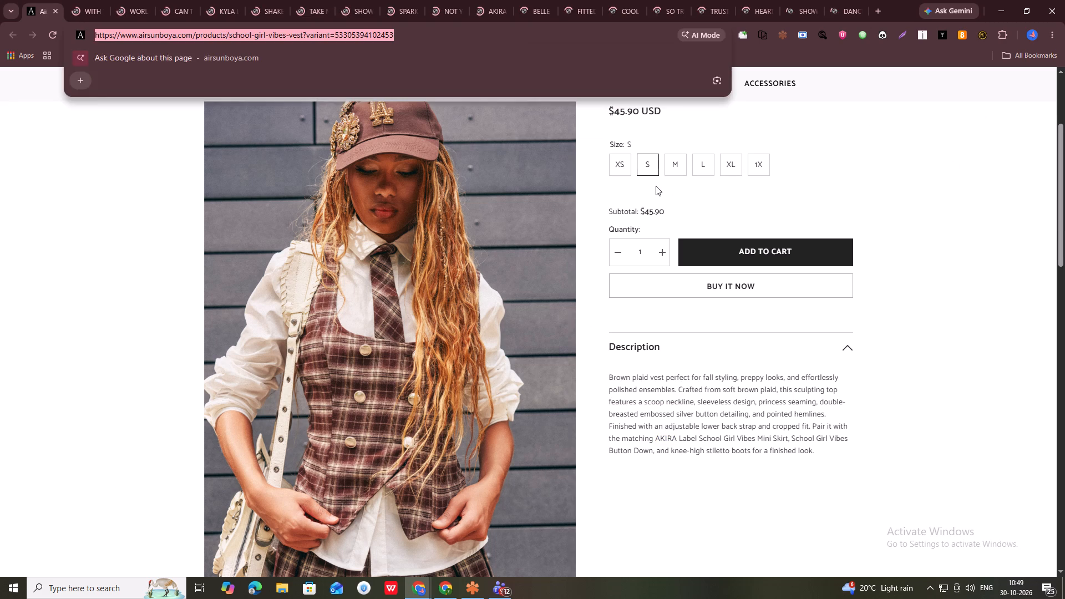
{"action": "key", "text": "Down"}
{"action": "scroll", "coordinate": [302, 349], "scroll_direction": "down", "scroll_amount": 1}
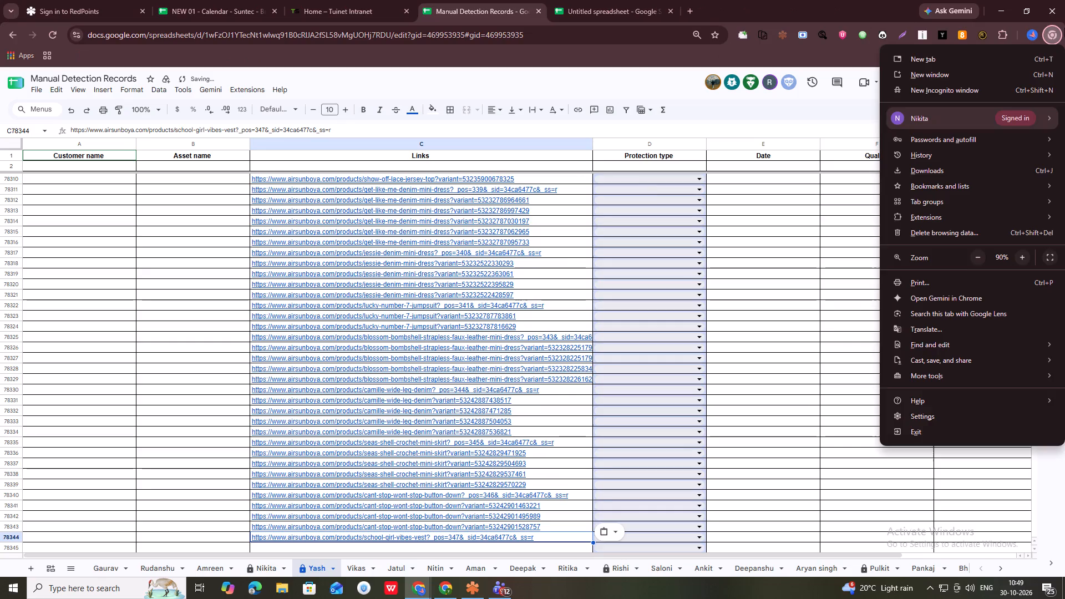
{"action": "left_click", "coordinate": [478, 489]}
{"action": "key", "text": "ctrl+v"}
{"action": "key", "text": "alt+Tab"}
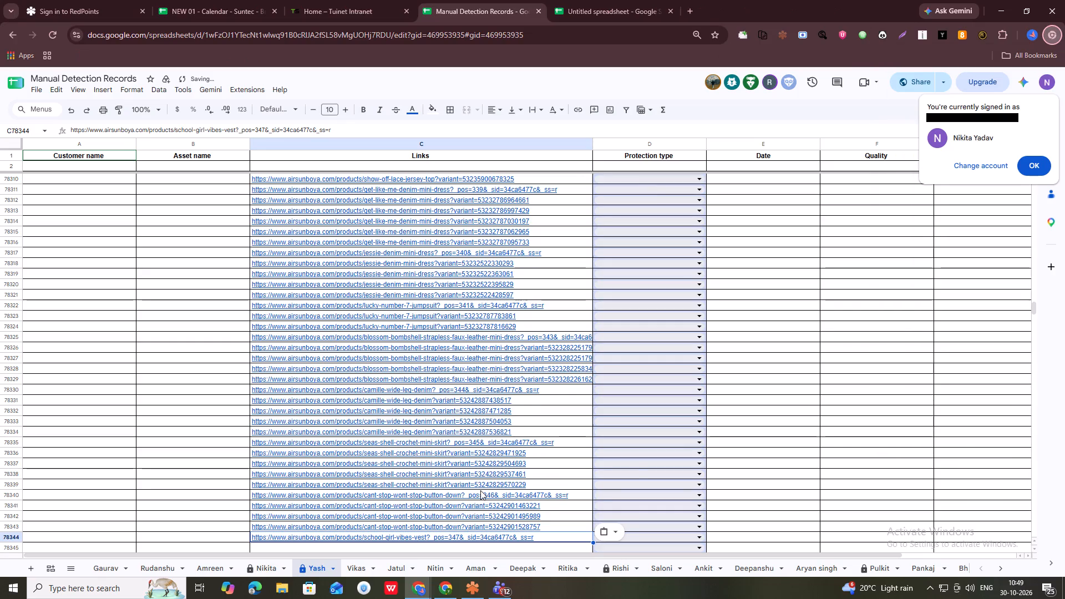
Choose size M on the vest page and copy its variant link into cell C78346 of Manual Detection Records.
{"action": "left_click", "coordinate": [677, 166]}
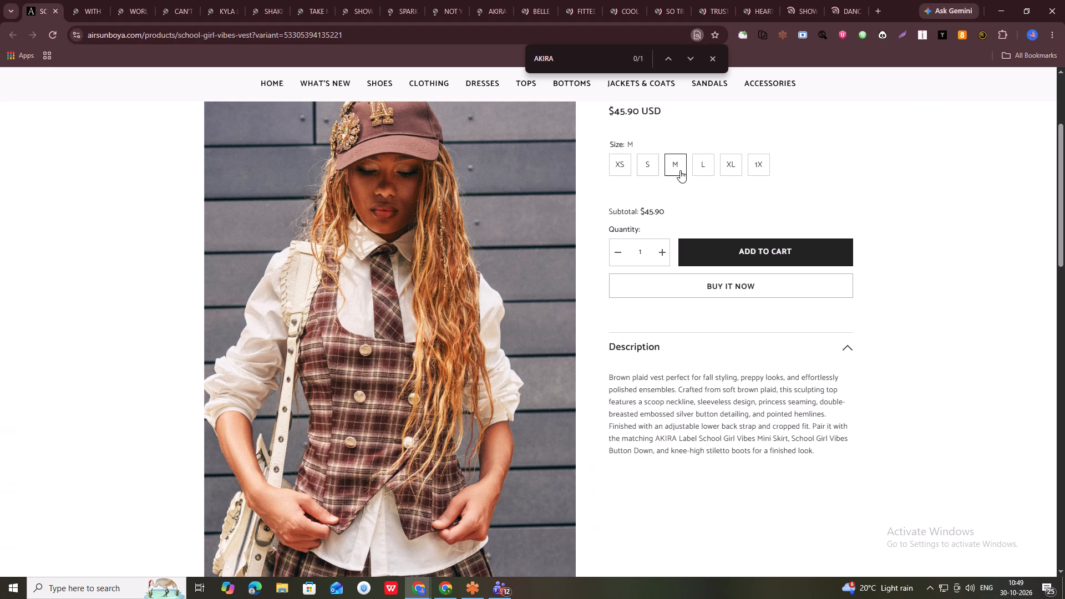
{"action": "key", "text": "ctrl+l"}
{"action": "key", "text": "ctrl+c"}
{"action": "key", "text": "alt+Tab"}
{"action": "key", "text": "Down"}
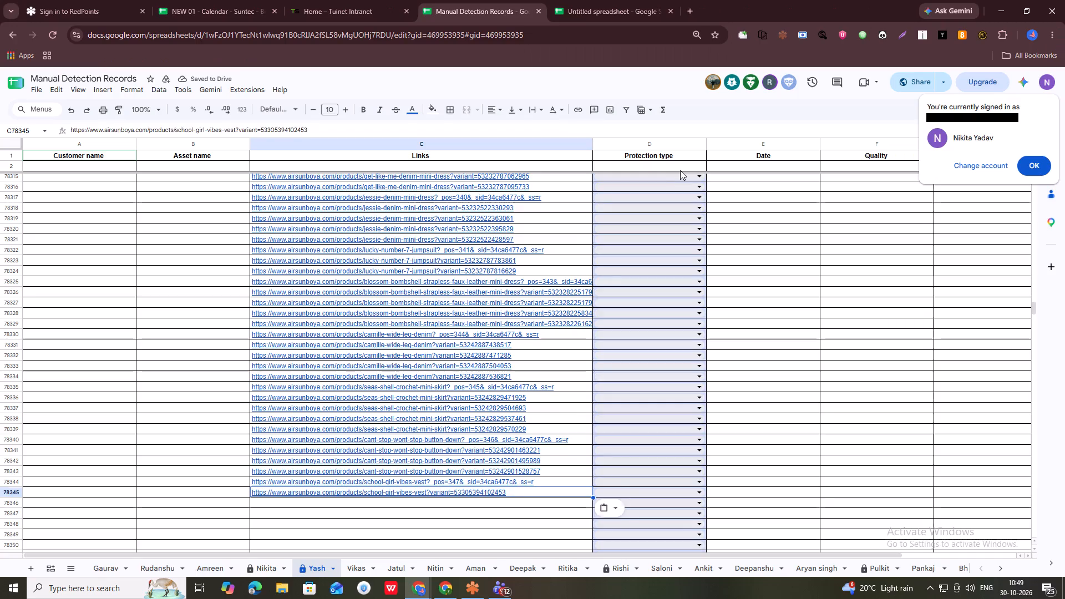
{"action": "key", "text": "ctrl+v"}
{"action": "key", "text": "alt+Tab"}
Choose size L on the vest page and copy its variant link into cell C78347 of Manual Detection Records.
{"action": "left_click", "coordinate": [709, 162]}
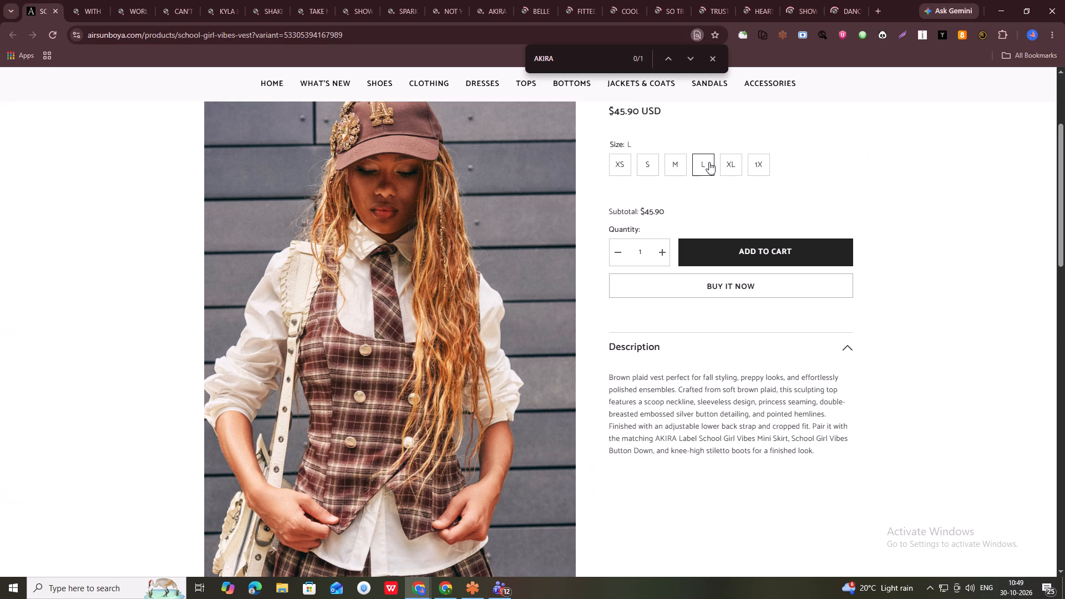
{"action": "key", "text": "ctrl+l"}
{"action": "key", "text": "ctrl+c"}
{"action": "key", "text": "alt+Tab"}
{"action": "key", "text": "Down"}
{"action": "key", "text": "ctrl+v"}
{"action": "key", "text": "alt+Tab"}
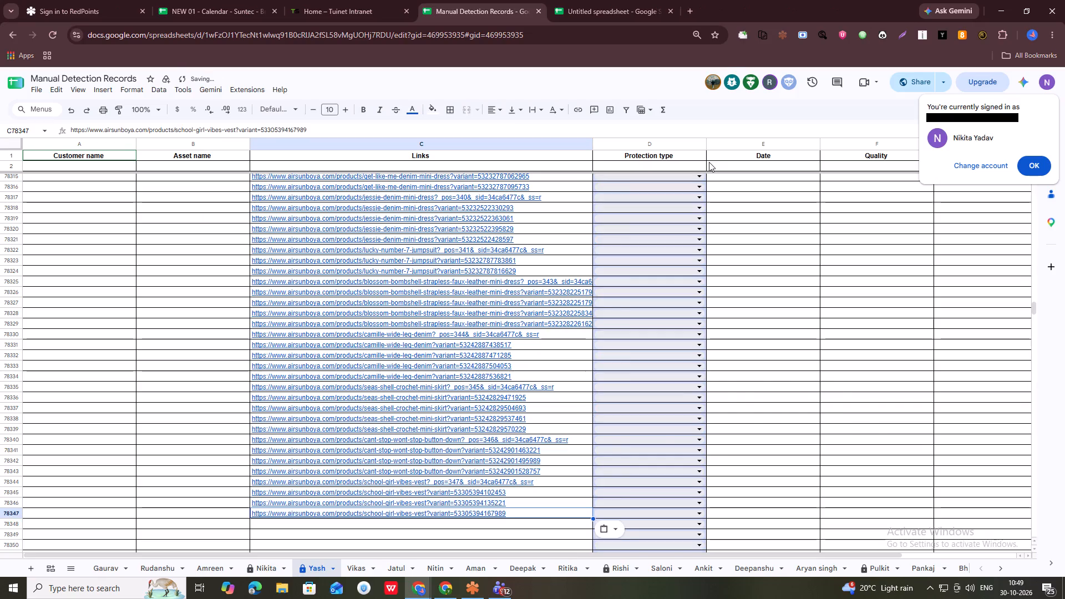
Choose size XL on the vest page and copy its variant link into cell C78348 of Manual Detection Records.
{"action": "left_click", "coordinate": [734, 163]}
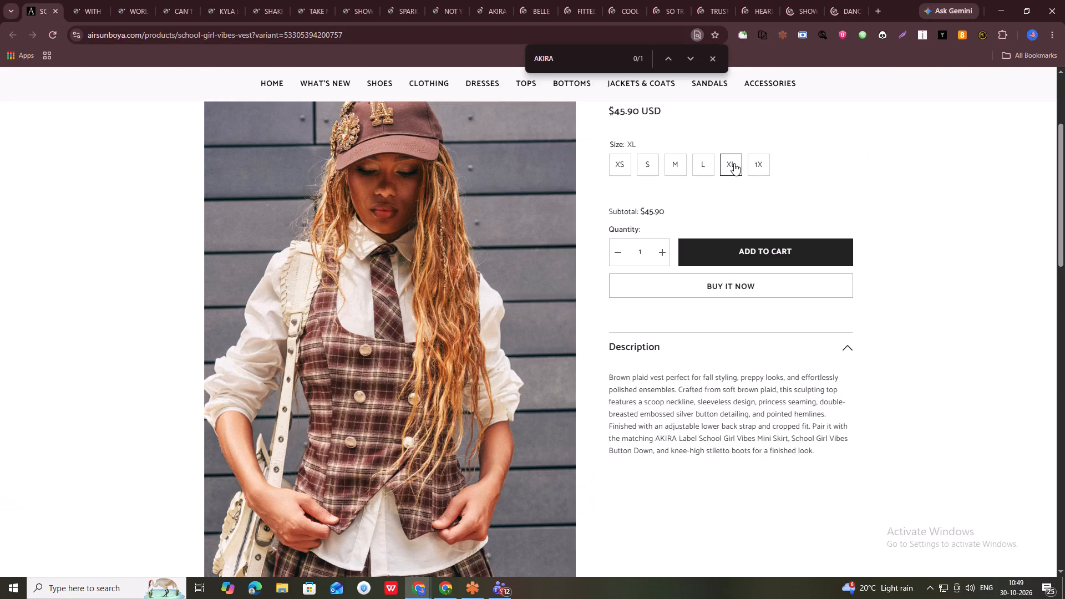
{"action": "key", "text": "ctrl+l"}
{"action": "key", "text": "ctrl+c"}
{"action": "key", "text": "ctrl+c"}
{"action": "key", "text": "alt+Tab"}
{"action": "key", "text": "Down"}
{"action": "key", "text": "ctrl+v"}
{"action": "key", "text": "alt+Tab"}
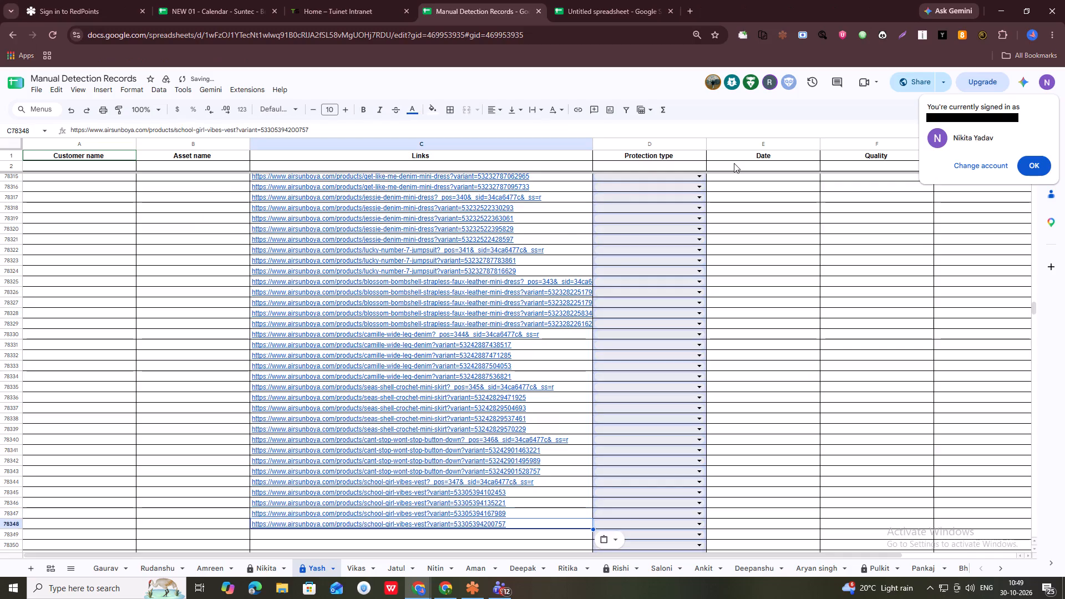
Record the vest's size 1X variant link in cell C78349 of Manual Detection Records, and close the vest page.
{"action": "left_click", "coordinate": [754, 170]}
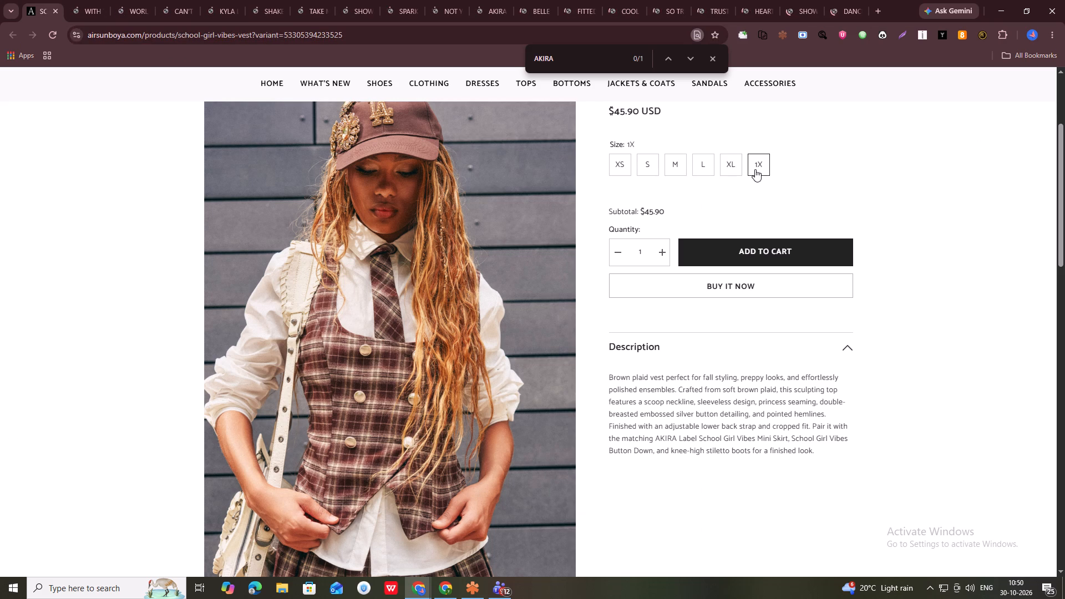
{"action": "key", "text": "ctrl+l"}
{"action": "key", "text": "ctrl+c"}
{"action": "key", "text": "ctrl+c"}
{"action": "key", "text": "alt+Tab"}
{"action": "key", "text": "Down"}
{"action": "key", "text": "ctrl+v"}
{"action": "key", "text": "alt+Tab"}
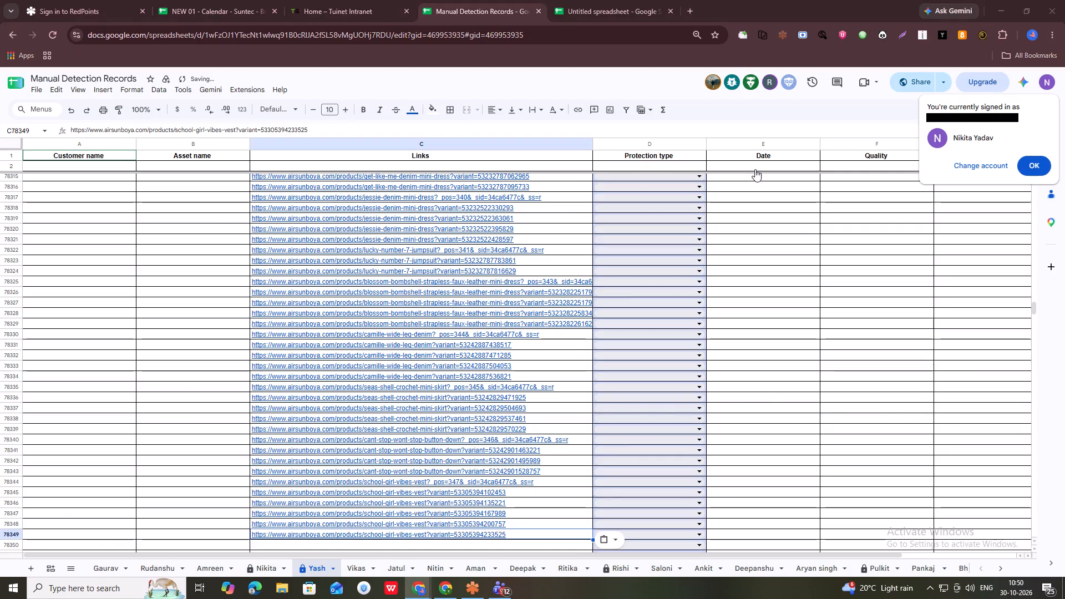
{"action": "key", "text": "ctrl+w"}
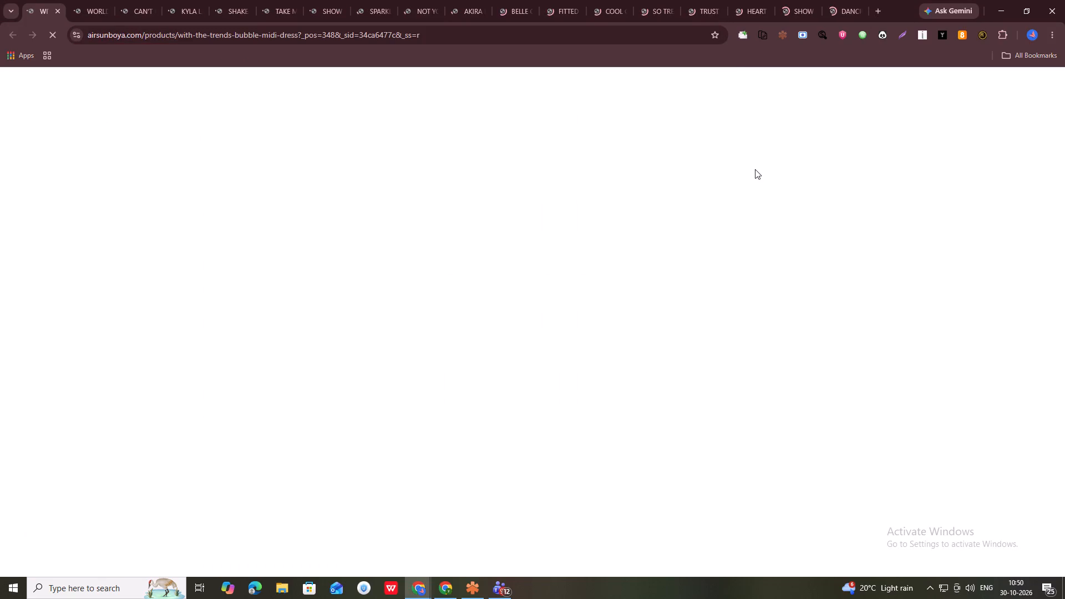
Check the WITH THE TRENDS BUBBLE MIDI DRESS page for AKIRA and record its page link in cell C78350 of Manual Detection Records.
{"action": "key", "text": "ctrl+f"}
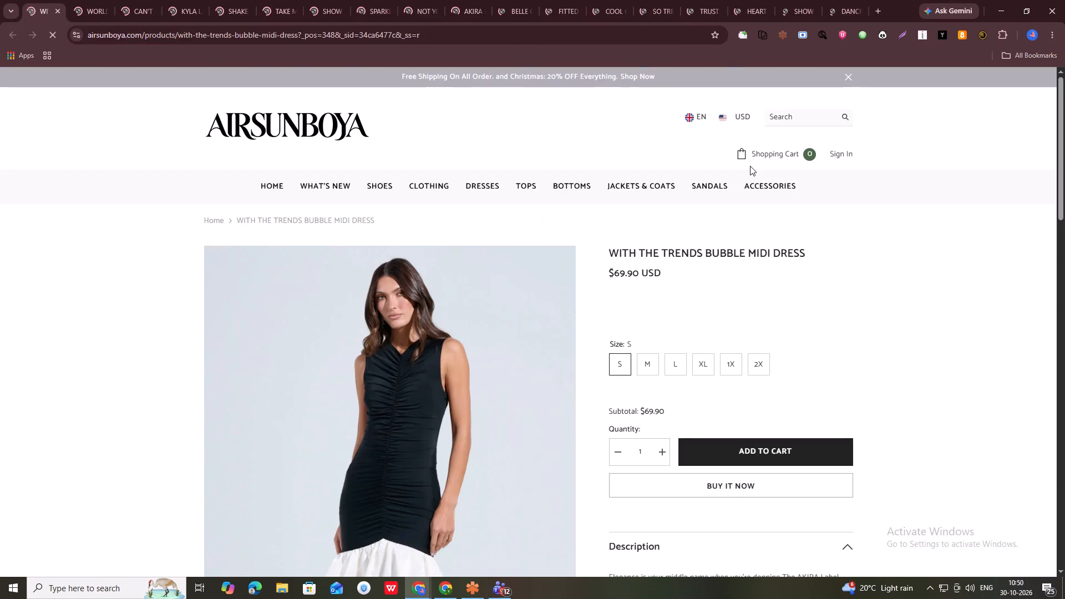
{"action": "scroll", "coordinate": [744, 176], "scroll_direction": "down", "scroll_amount": 1}
{"action": "key", "text": "ctrl+l"}
{"action": "key", "text": "ctrl+c"}
{"action": "key", "text": "ctrl+c"}
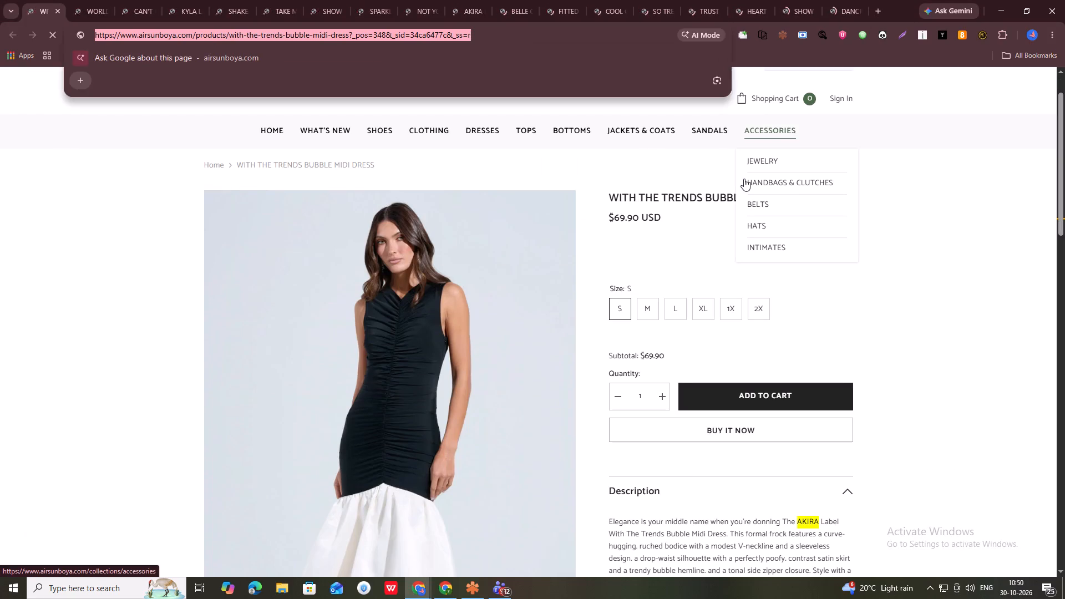
{"action": "key", "text": "alt+Tab"}
{"action": "key", "text": "Down"}
{"action": "key", "text": "ctrl+v"}
{"action": "key", "text": "alt+Tab"}
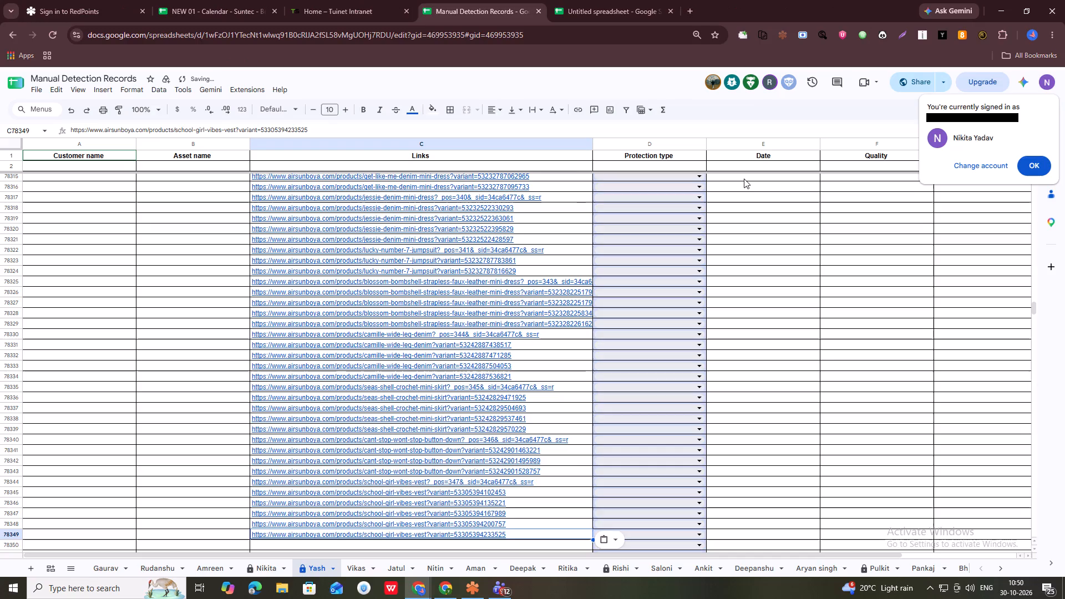
Choose size M on the bubble midi dress page and copy its variant link into cell C78351 of Manual Detection Records.
{"action": "left_click", "coordinate": [646, 308]}
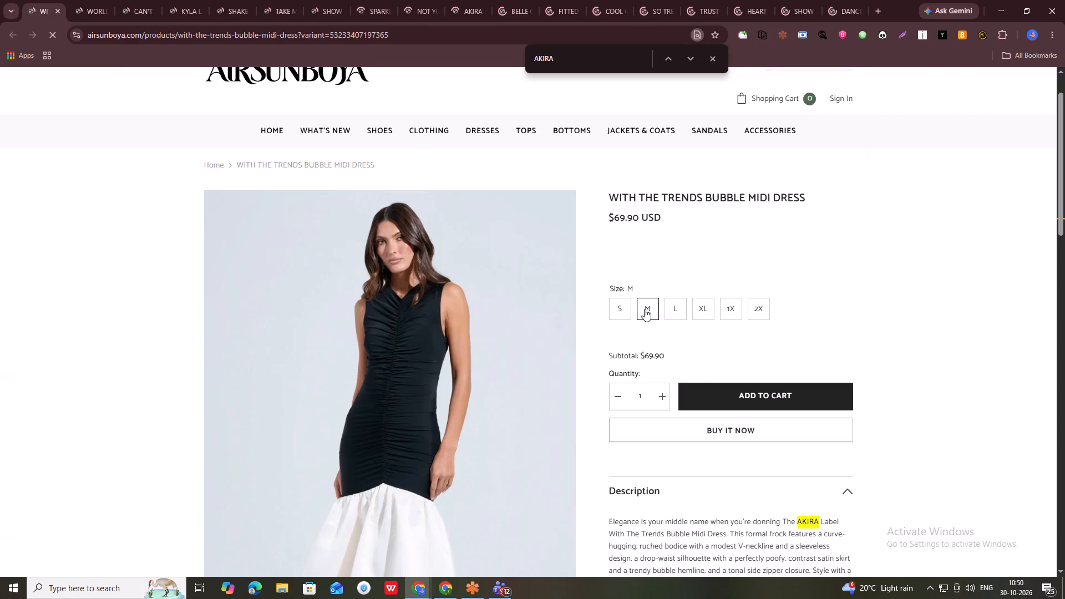
{"action": "key", "text": "ctrl+l"}
{"action": "key", "text": "ctrl+c"}
{"action": "key", "text": "alt+Tab"}
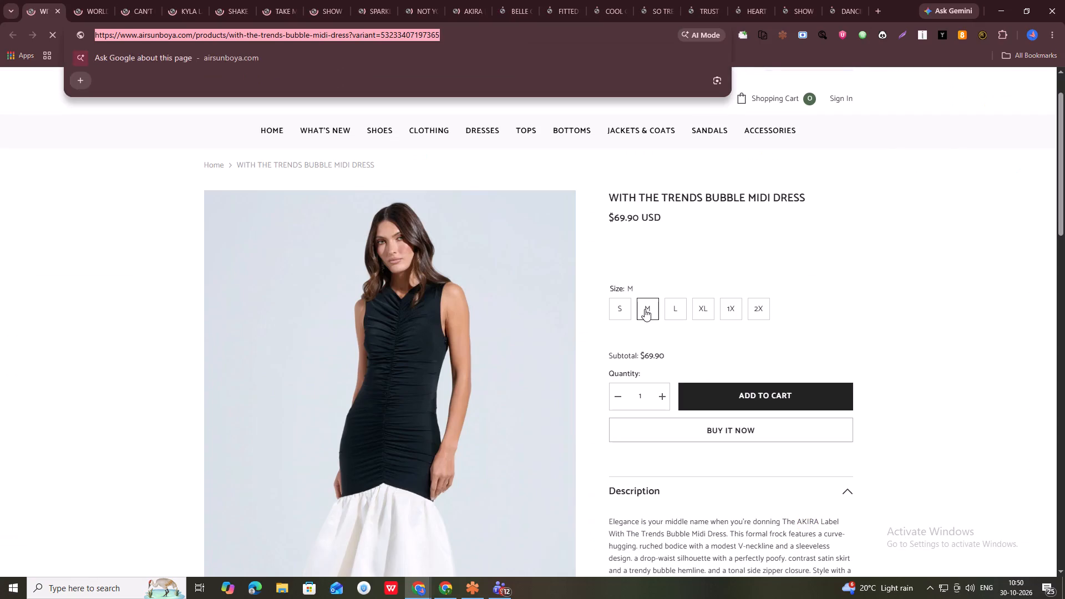
{"action": "key", "text": "Down"}
{"action": "key", "text": "ctrl+v"}
{"action": "key", "text": "alt+Tab"}
Choose size L on the bubble midi dress page and copy its variant link into cell C78352 of Manual Detection Records.
{"action": "left_click", "coordinate": [673, 314]}
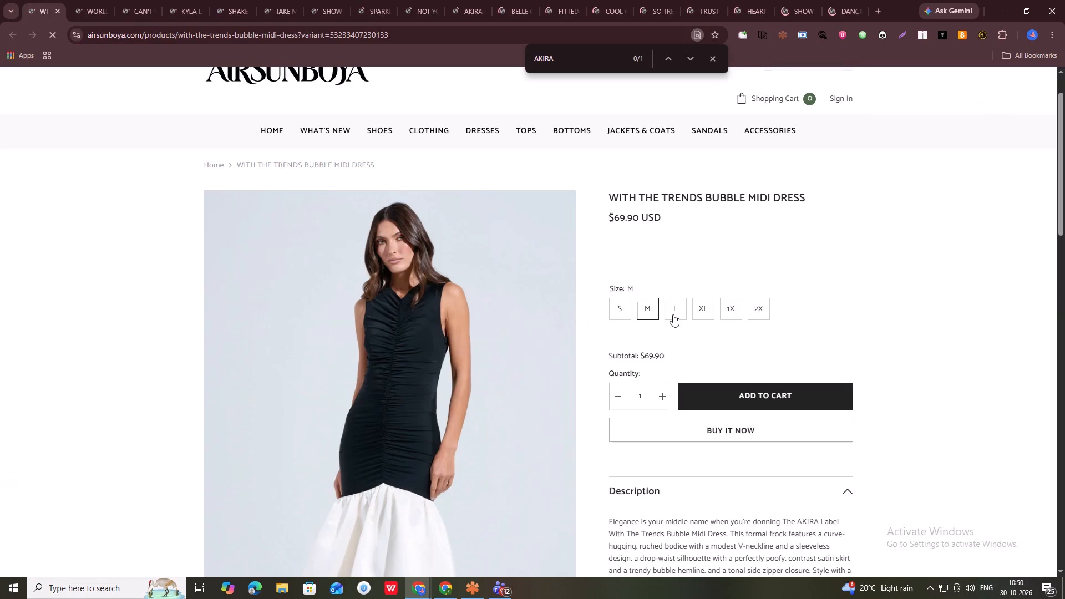
{"action": "key", "text": "ctrl+l"}
{"action": "key", "text": "ctrl+c"}
{"action": "key", "text": "alt+Tab"}
{"action": "key", "text": "Down"}
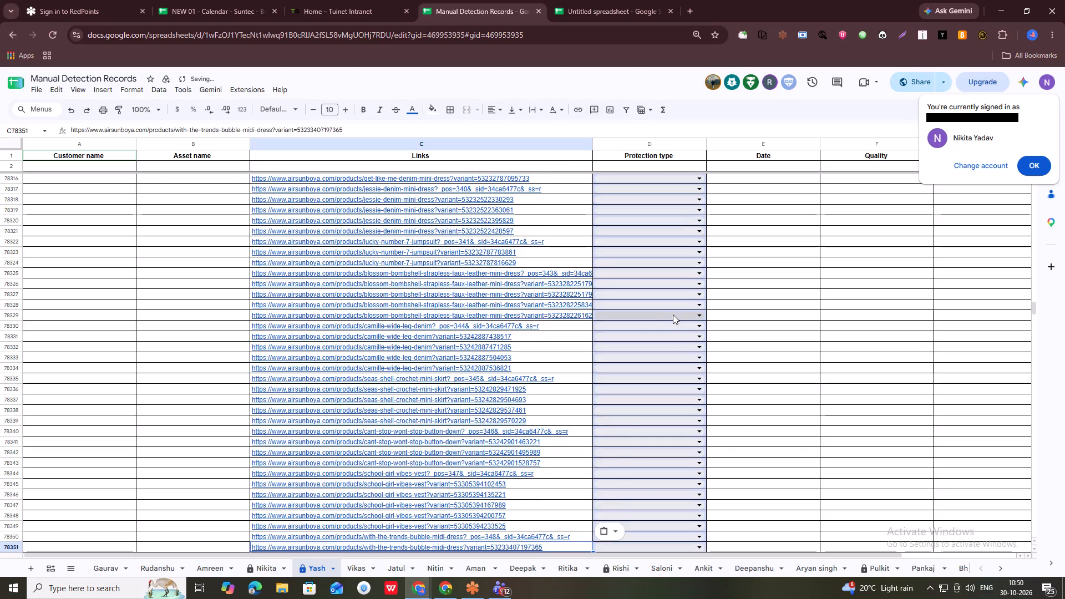
{"action": "key", "text": "ctrl+v"}
{"action": "key", "text": "alt+Tab"}
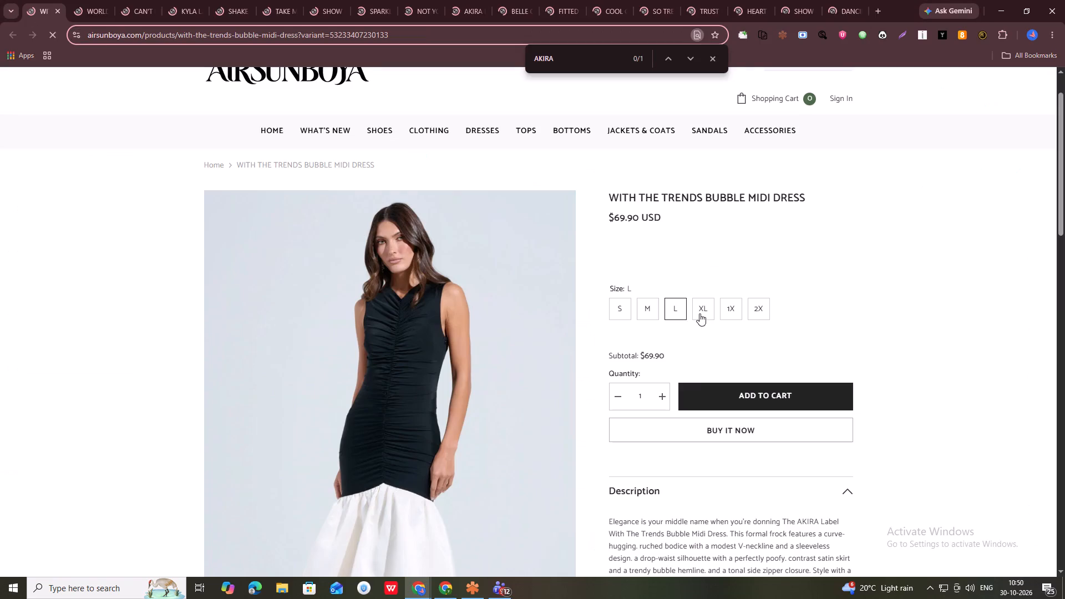
Choose size XL on the bubble midi dress page and copy its variant link into cell C78353 of Manual Detection Records.
{"action": "left_click", "coordinate": [702, 312]}
{"action": "key", "text": "ctrl+l"}
{"action": "key", "text": "ctrl+c"}
{"action": "key", "text": "ctrl+c"}
{"action": "key", "text": "alt+Tab"}
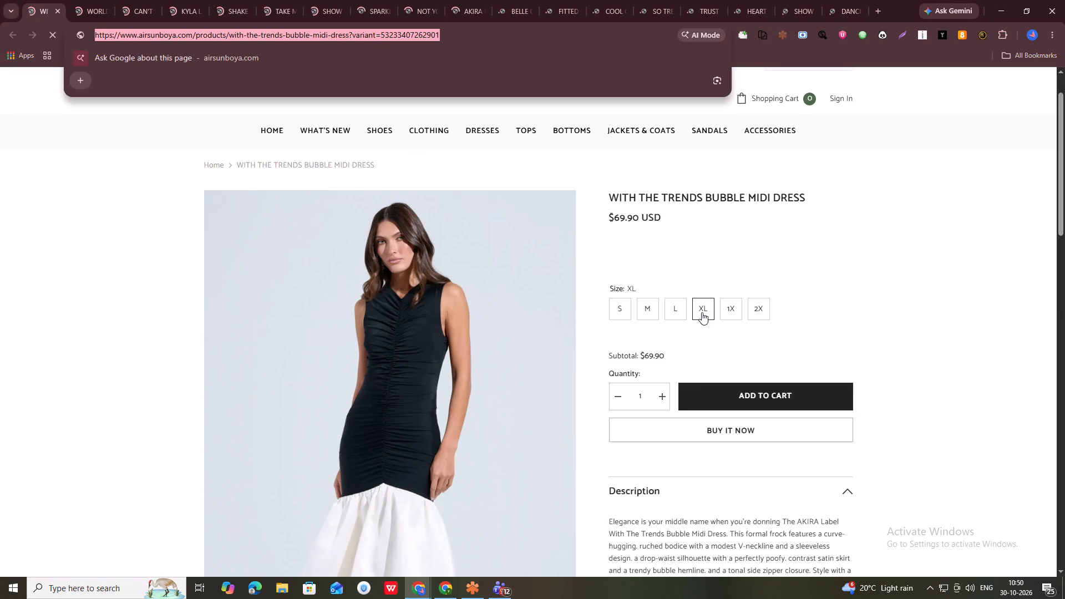
{"action": "key", "text": "Down"}
{"action": "key", "text": "ctrl+v"}
{"action": "key", "text": "alt+super+Tab"}
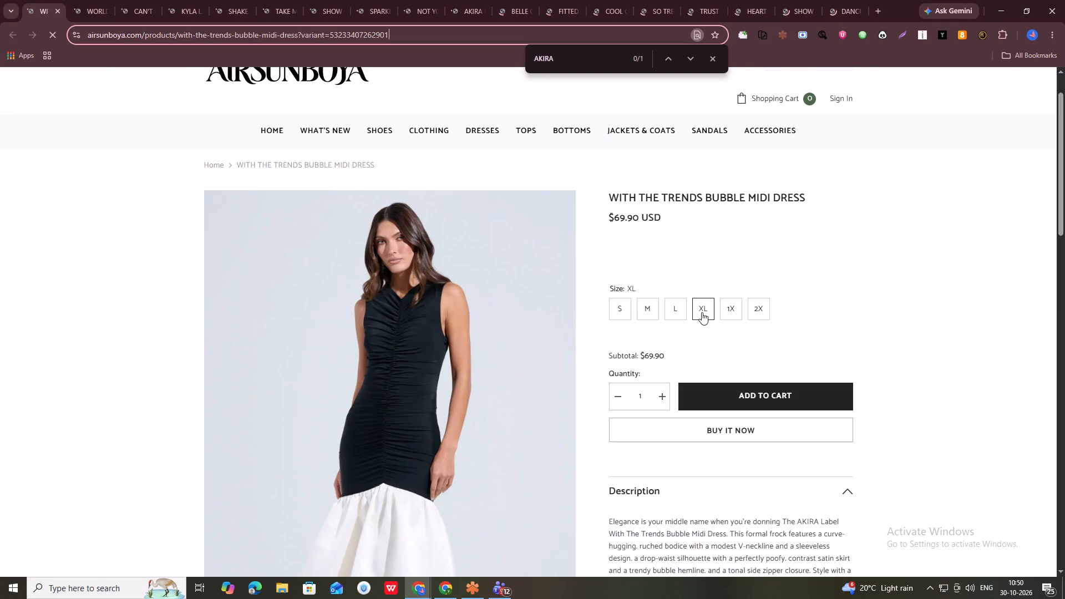
{"action": "key", "text": "alt+Tab"}
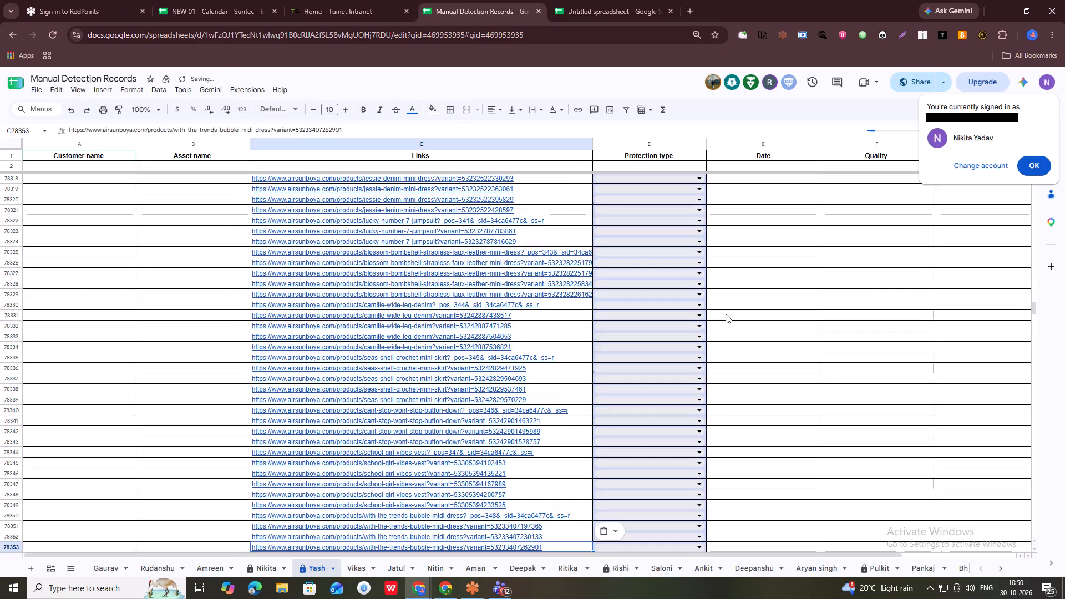
{"action": "key", "text": "alt+Tab"}
Choose size 1X on the bubble midi dress page and copy its variant link into cell C78354 of Manual Detection Records.
{"action": "left_click", "coordinate": [733, 313]}
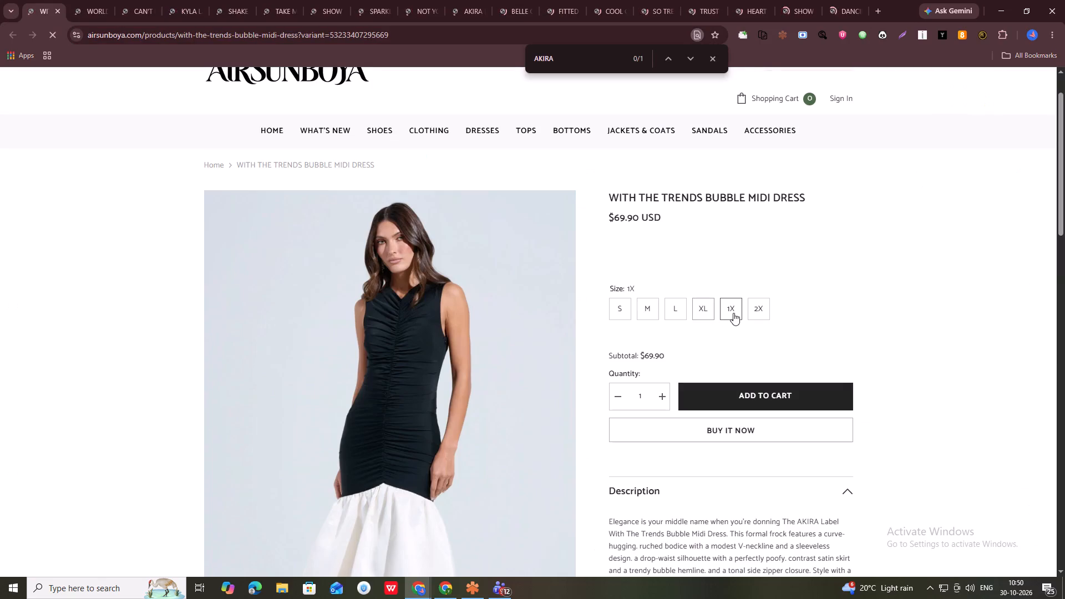
{"action": "key", "text": "ctrl+l"}
{"action": "key", "text": "ctrl+c"}
{"action": "key", "text": "ctrl+c"}
{"action": "key", "text": "alt+Tab"}
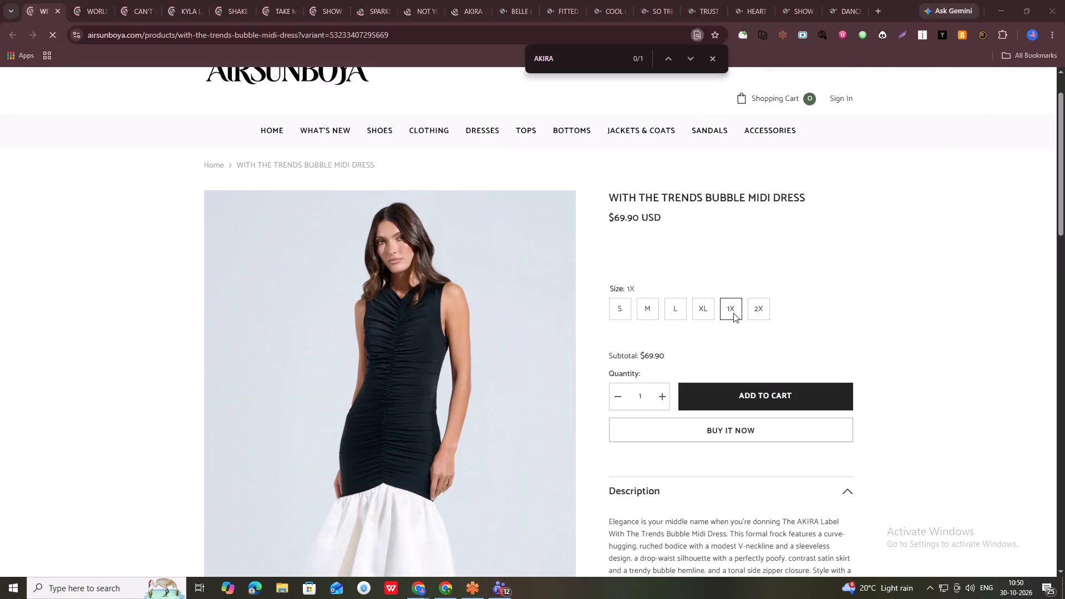
{"action": "key", "text": "Down"}
{"action": "scroll", "coordinate": [564, 329], "scroll_direction": "down", "scroll_amount": 1}
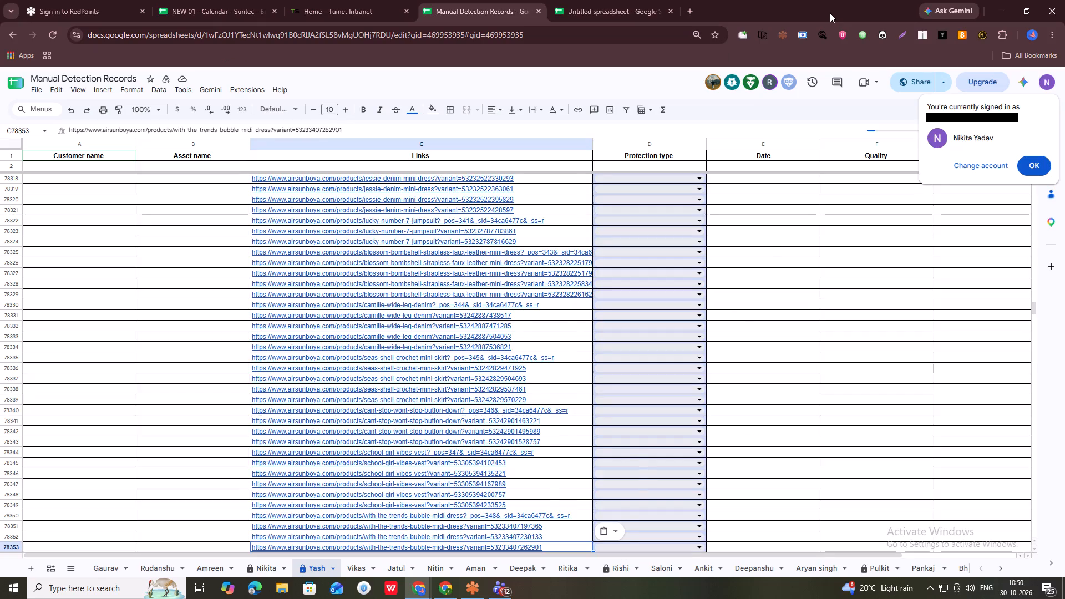
{"action": "left_click", "coordinate": [531, 503]}
{"action": "key", "text": "ctrl+v"}
{"action": "key", "text": "alt+Tab"}
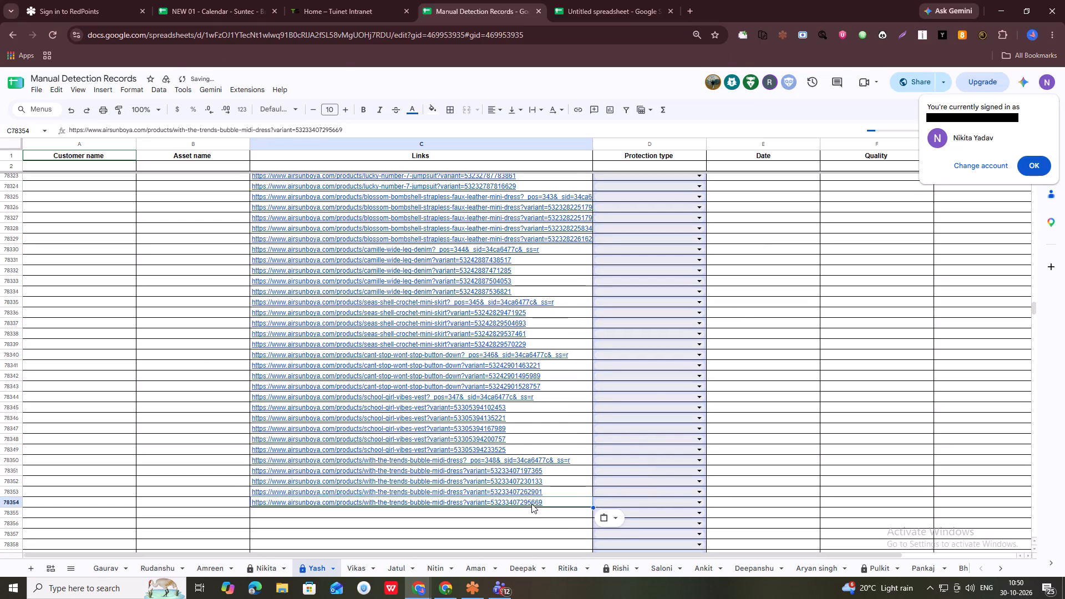
Record the bubble midi dress's size 2X variant link in cell C78355 of Manual Detection Records, and close the dress page.
{"action": "left_click", "coordinate": [754, 309]}
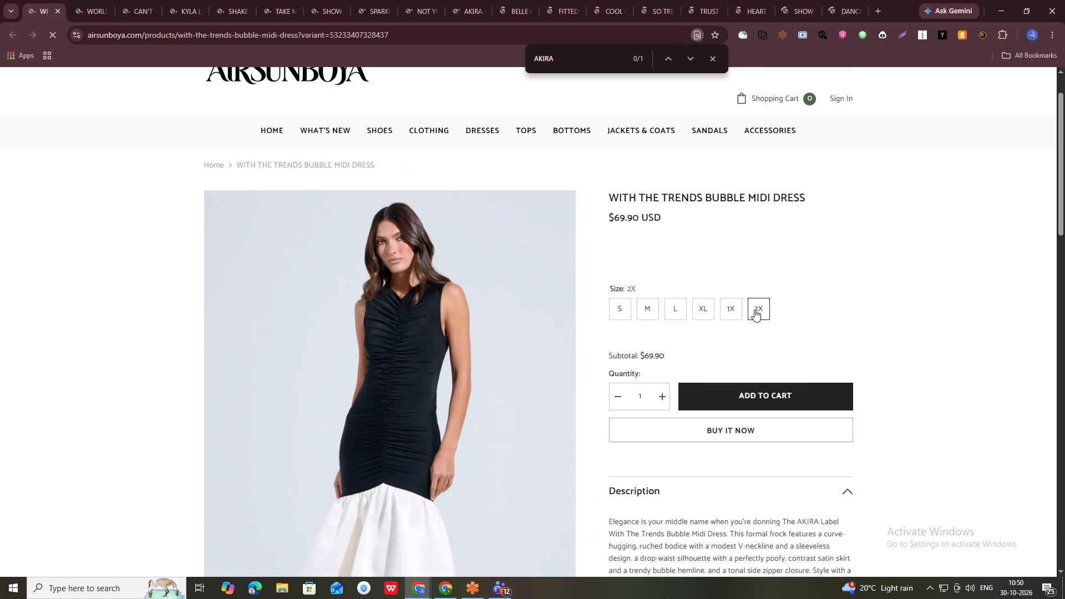
{"action": "key", "text": "ctrl+l"}
{"action": "key", "text": "ctrl+c"}
{"action": "key", "text": "ctrl+c"}
{"action": "key", "text": "alt+Tab"}
{"action": "key", "text": "Down"}
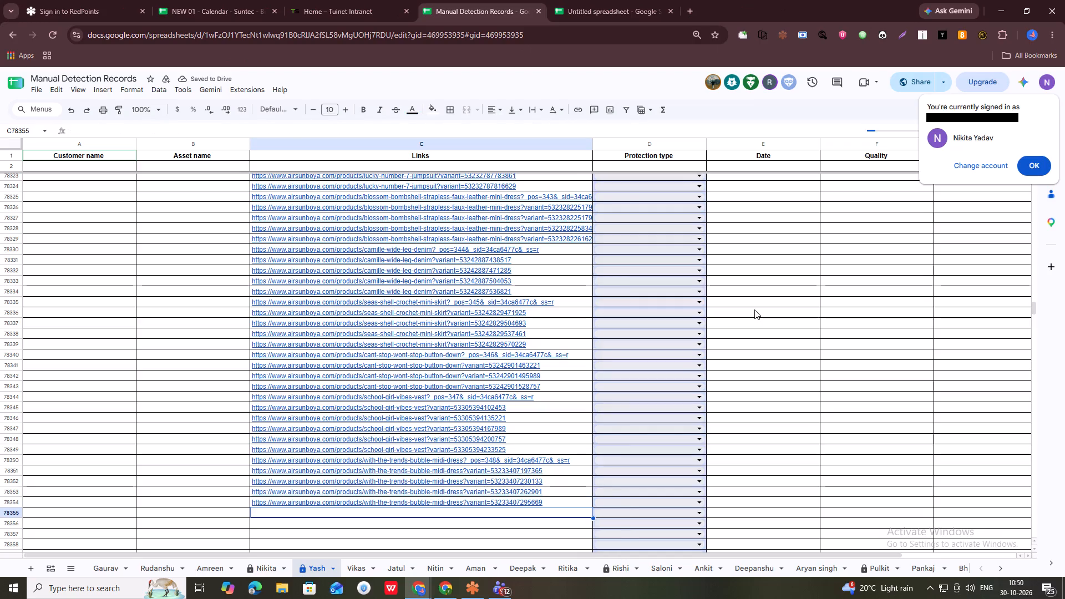
{"action": "key", "text": "ctrl+v"}
{"action": "key", "text": "alt+Tab"}
{"action": "key", "text": "ctrl+w"}
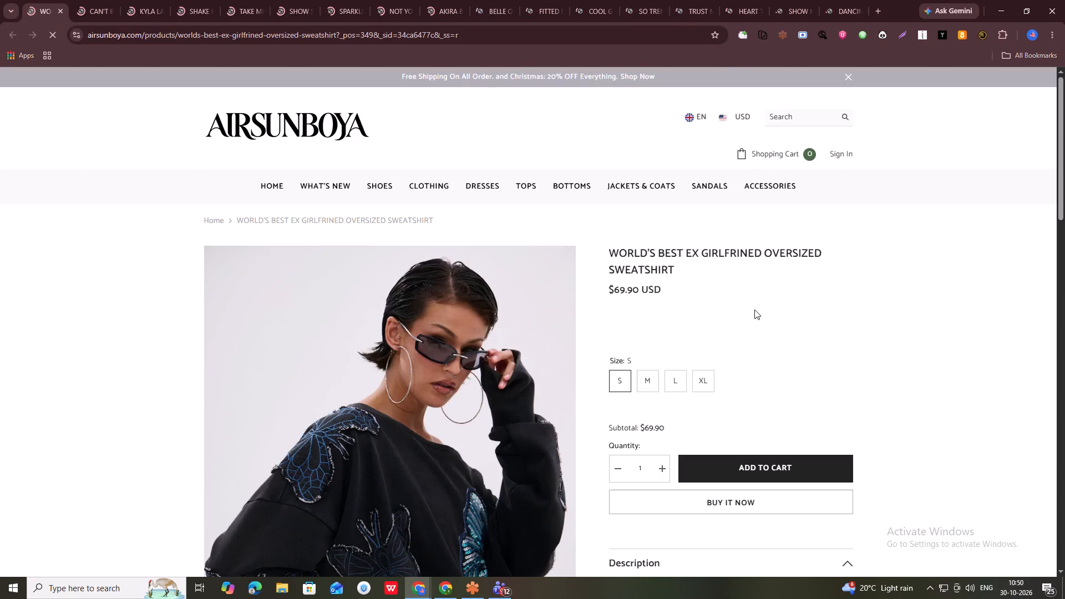
Search the oversized sweatshirt page for AKIRA and copy its product link into cell C78356 of Manual Detection Records.
{"action": "key", "text": "ctrl+f"}
{"action": "scroll", "coordinate": [657, 316], "scroll_direction": "down", "scroll_amount": 2}
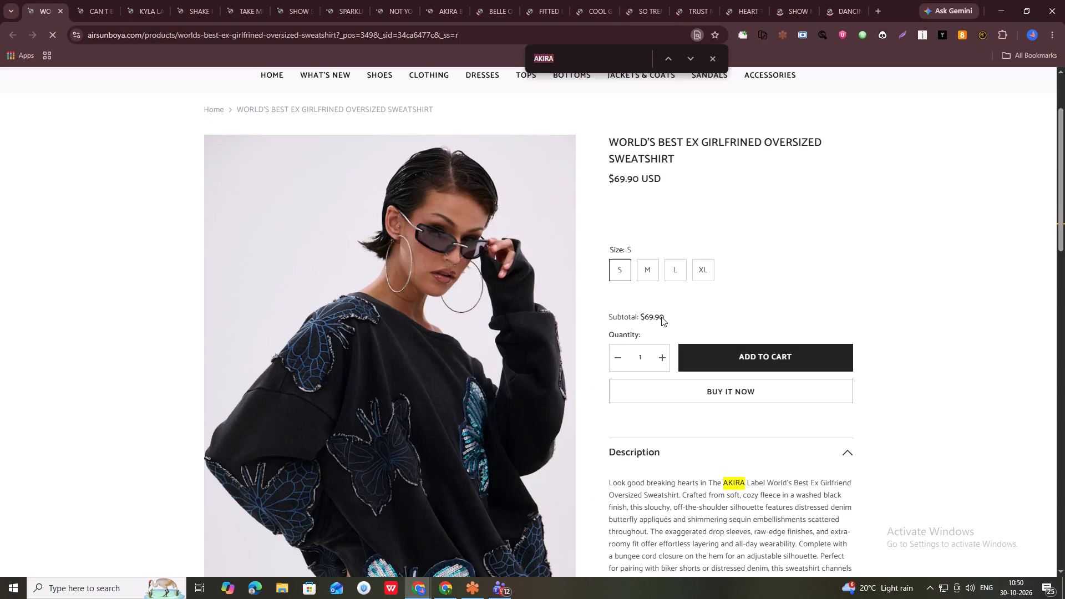
{"action": "key", "text": "ctrl+l"}
{"action": "key", "text": "ctrl+c"}
{"action": "key", "text": "ctrl+c"}
{"action": "key", "text": "alt+Tab"}
{"action": "key", "text": "Down"}
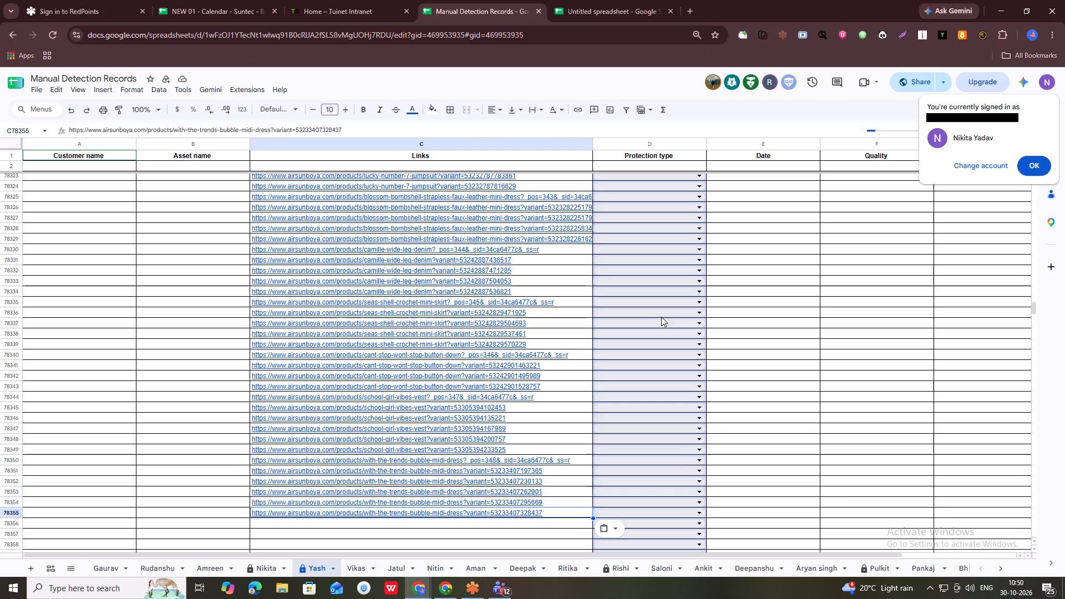
{"action": "key", "text": "ctrl+v"}
Choose size M on the oversized sweatshirt page and copy its variant link into cell C78357 of Manual Detection Records.
{"action": "key", "text": "alt+Tab"}
{"action": "left_click", "coordinate": [646, 276]}
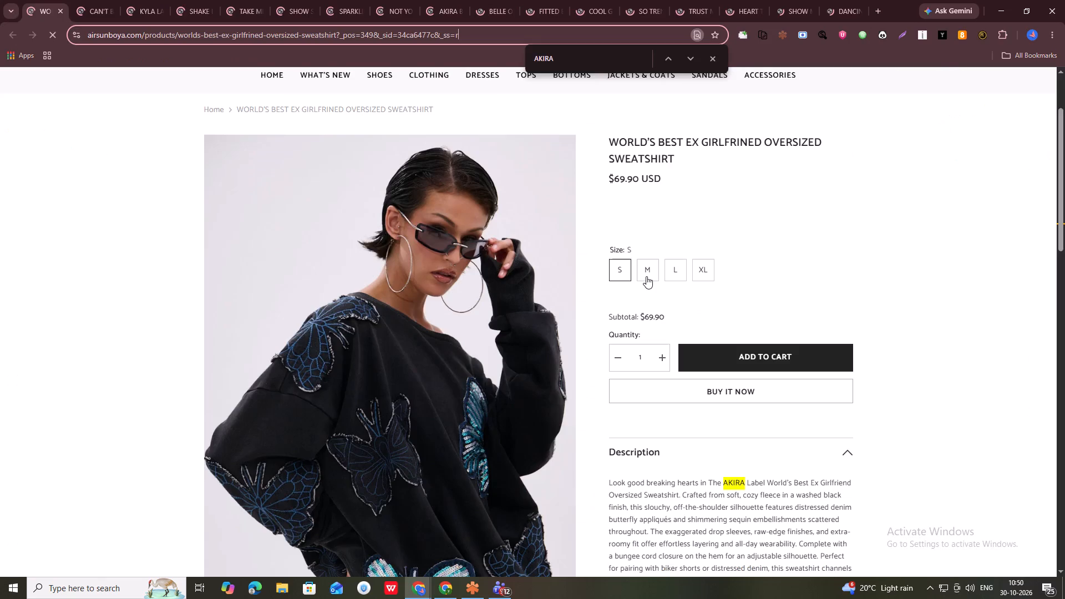
{"action": "key", "text": "ctrl+l"}
{"action": "key", "text": "ctrl+c"}
{"action": "key", "text": "alt+Tab"}
{"action": "key", "text": "Down"}
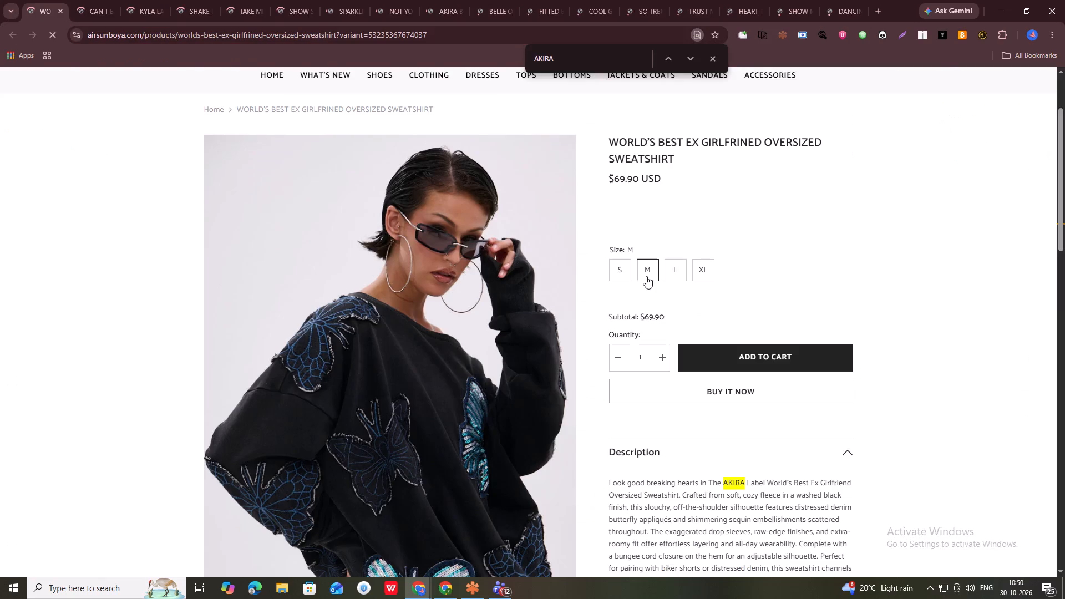
{"action": "left_click", "coordinate": [539, 540]}
{"action": "left_click", "coordinate": [555, 532]}
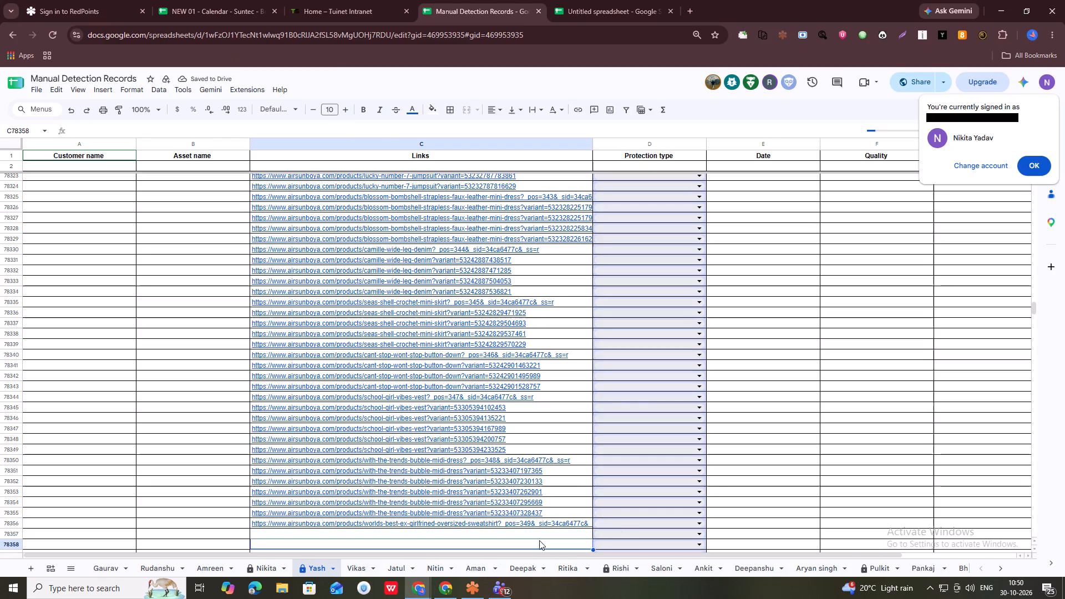
{"action": "key", "text": "ctrl+v"}
Choose size L on the oversized sweatshirt page and copy its variant link into cell C78358 of Manual Detection Records.
{"action": "key", "text": "alt+Tab"}
{"action": "left_click", "coordinate": [675, 277]}
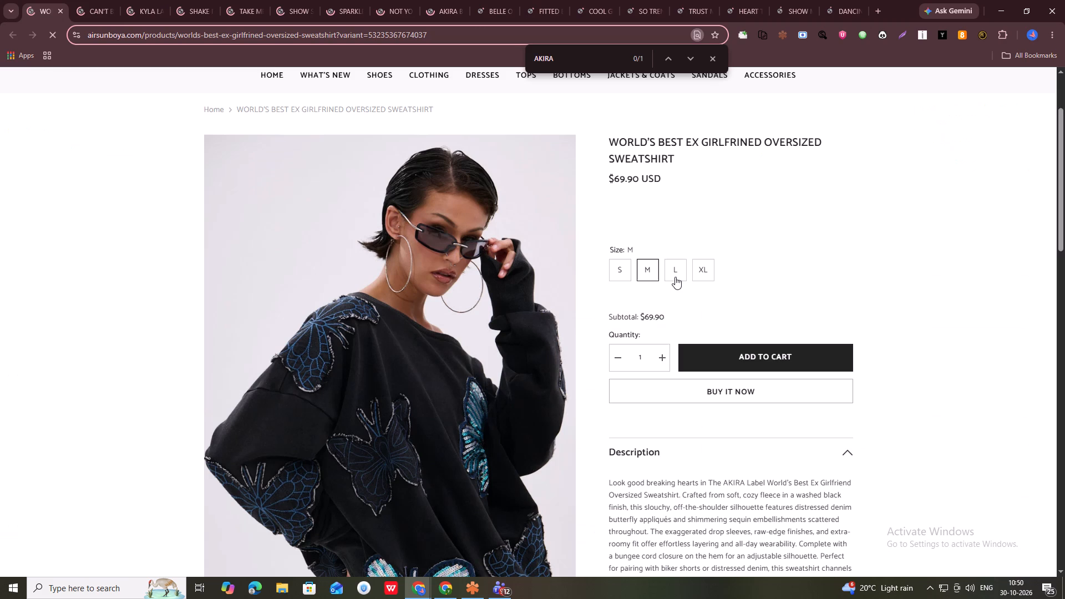
{"action": "left_click", "coordinate": [676, 278]}
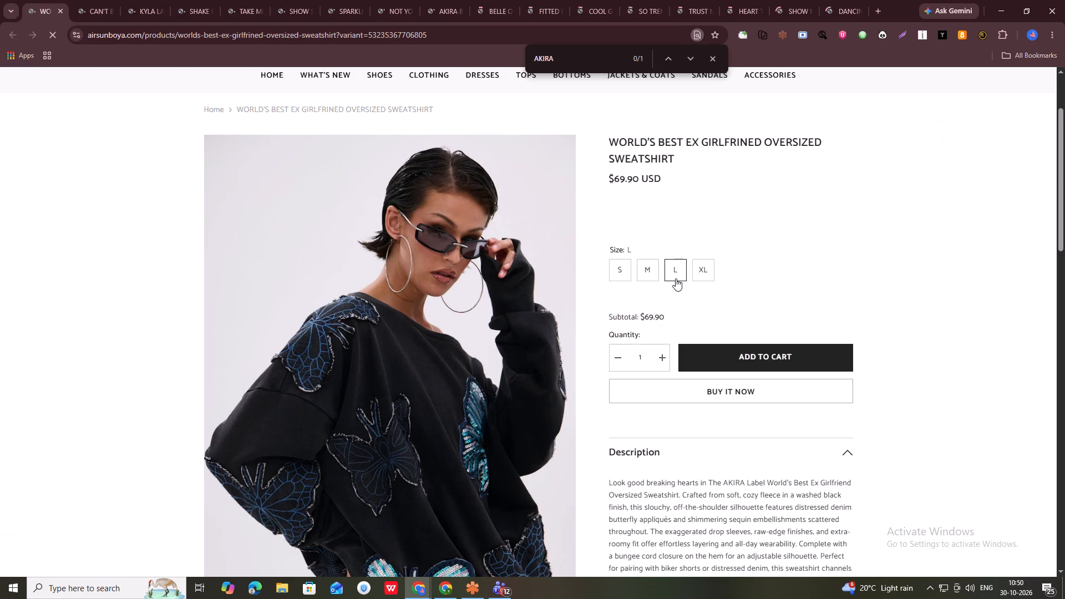
{"action": "key", "text": "ctrl+l"}
{"action": "key", "text": "ctrl+c"}
{"action": "key", "text": "ctrl+c"}
{"action": "key", "text": "alt+Tab"}
{"action": "key", "text": "Down"}
{"action": "key", "text": "ctrl+v"}
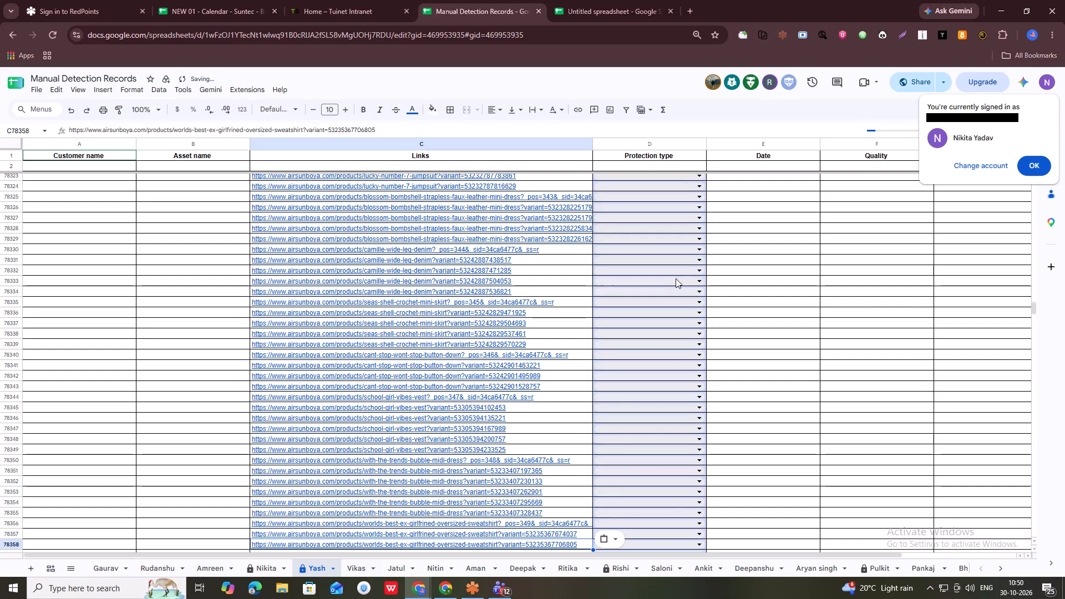
Record the oversized sweatshirt's size XL variant link in cell C78359 of Manual Detection Records, and close the sweatshirt page.
{"action": "key", "text": "alt+Tab"}
{"action": "left_click", "coordinate": [701, 278]}
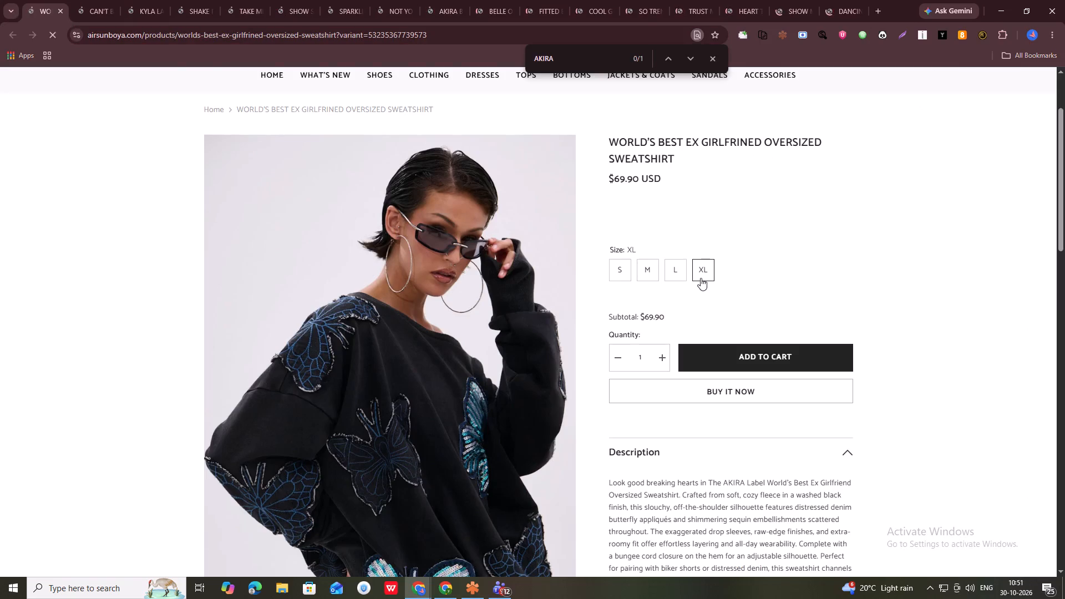
{"action": "key", "text": "ctrl+l"}
{"action": "key", "text": "ctrl+c"}
{"action": "key", "text": "ctrl+c"}
{"action": "key", "text": "alt+Tab"}
{"action": "key", "text": "Down"}
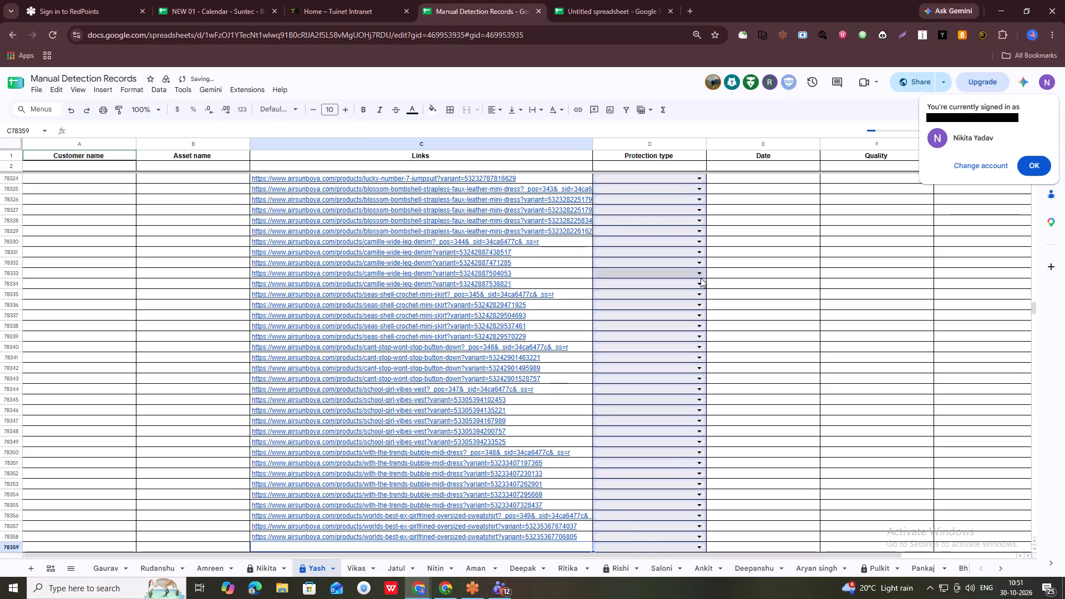
{"action": "key", "text": "ctrl+v"}
{"action": "key", "text": "alt+Tab"}
{"action": "middle_click", "coordinate": [31, 0]}
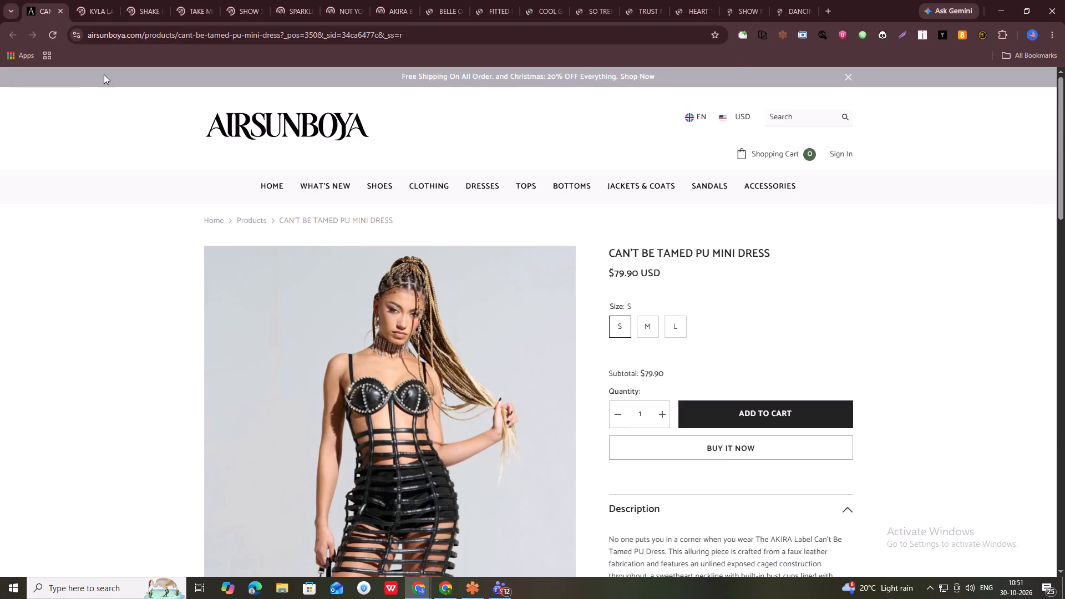
Search the Can't Be Tamed PU mini dress page for AKIRA and copy its product link into cell C78360.
{"action": "key", "text": "ctrl+f"}
{"action": "key", "text": "ctrl+l"}
{"action": "key", "text": "ctrl+c"}
{"action": "key", "text": "alt+Tab"}
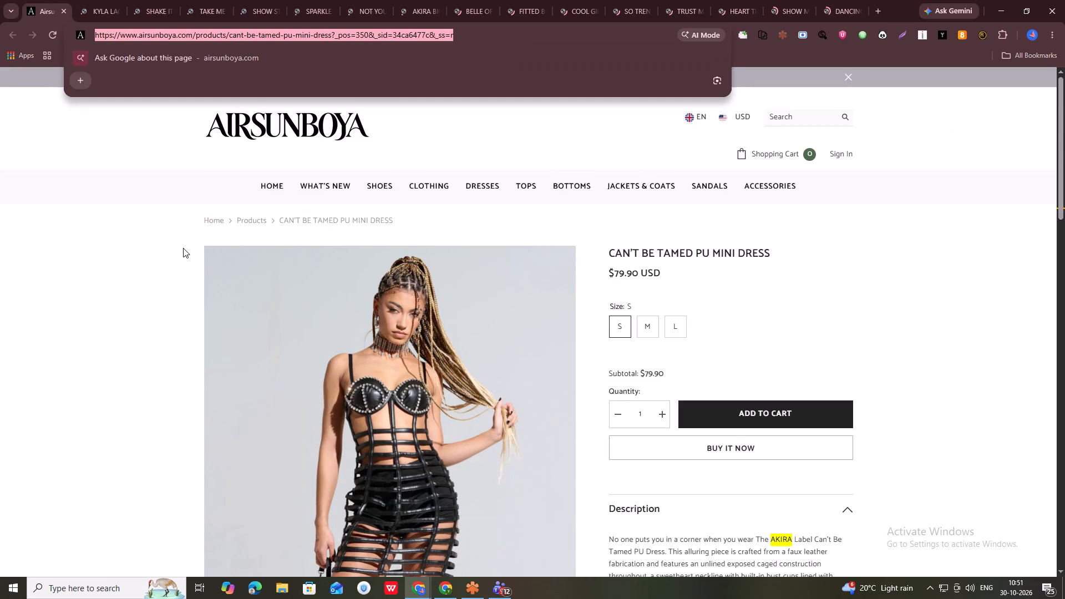
{"action": "key", "text": "Down"}
{"action": "key", "text": "ctrl+v"}
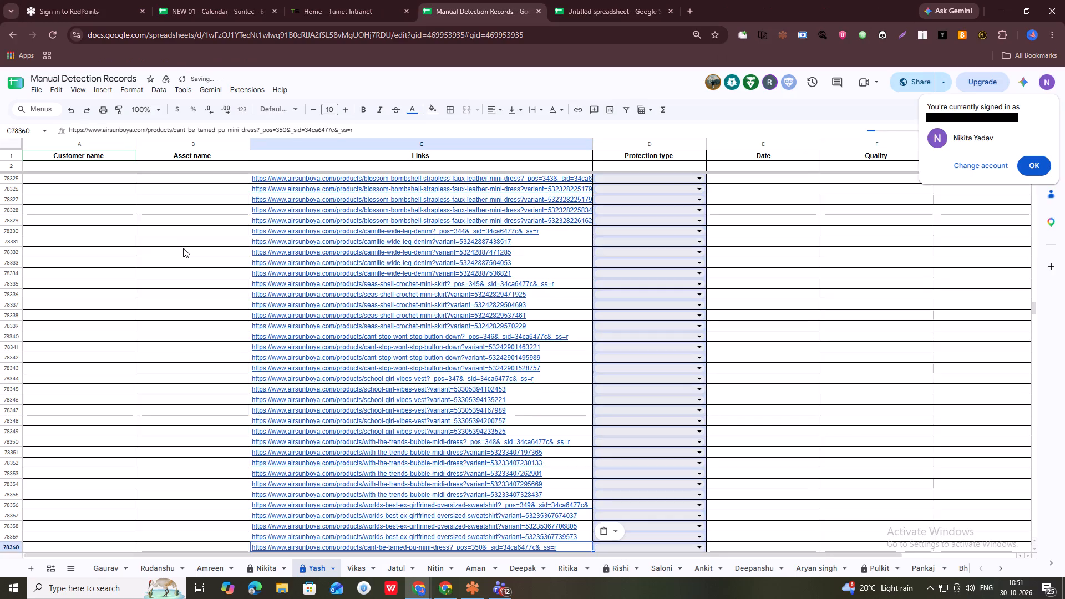
Choose size M on the PU mini dress page and copy its variant link into cell C78361 of Manual Detection Records.
{"action": "key", "text": "alt+Tab"}
{"action": "left_click", "coordinate": [650, 330]}
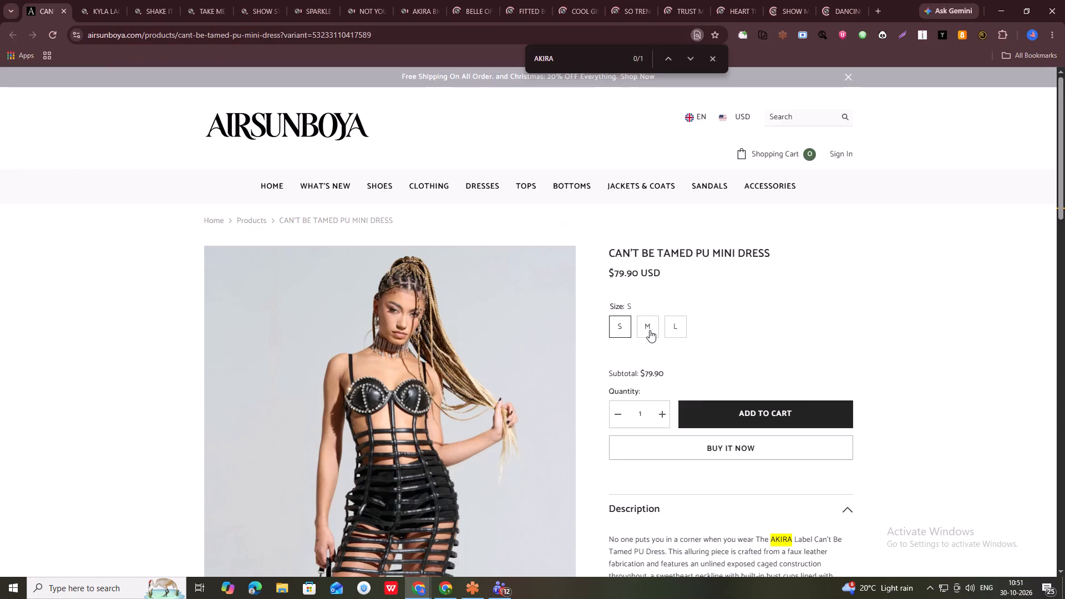
{"action": "key", "text": "ctrl+l"}
{"action": "key", "text": "ctrl+c"}
{"action": "key", "text": "alt+Tab"}
{"action": "key", "text": "Down"}
{"action": "key", "text": "ctrl+v"}
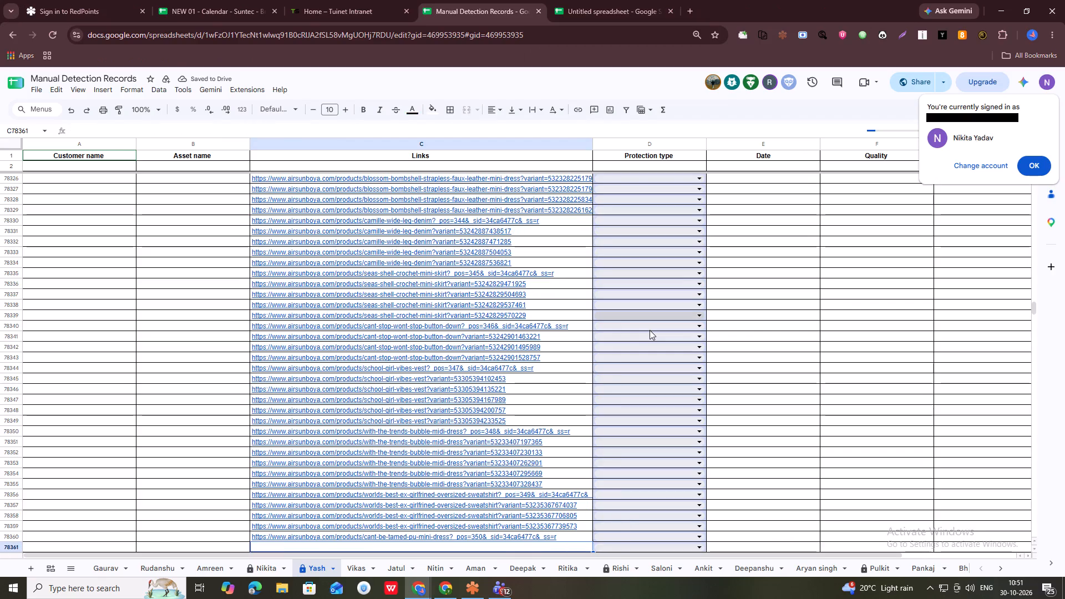
Record the PU mini dress's size L variant link in cell C78362 of Manual Detection Records, and close the dress page.
{"action": "key", "text": "alt+Tab"}
{"action": "left_click", "coordinate": [685, 330]}
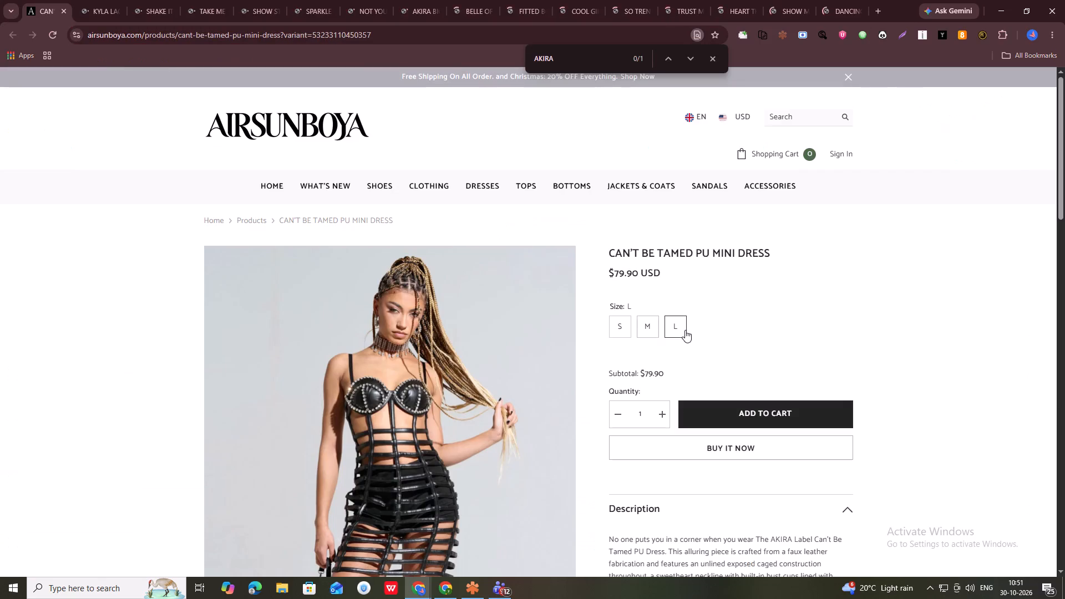
{"action": "key", "text": "ctrl+l"}
{"action": "key", "text": "ctrl+c"}
{"action": "key", "text": "alt+Tab"}
{"action": "key", "text": "Down"}
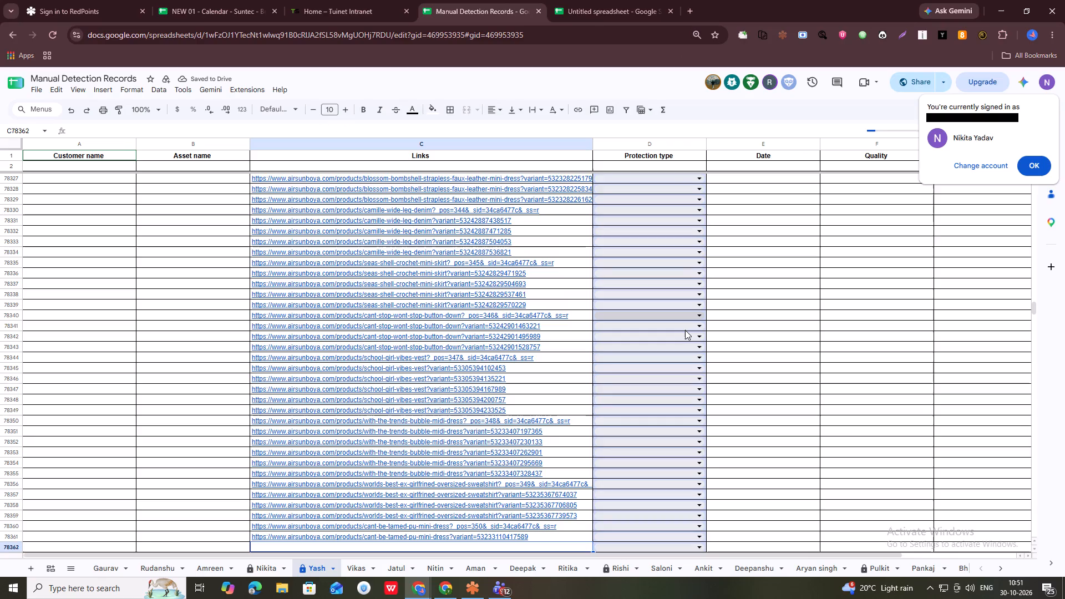
{"action": "key", "text": "ctrl+v"}
{"action": "key", "text": "alt+Tab"}
{"action": "middle_click", "coordinate": [38, 0]}
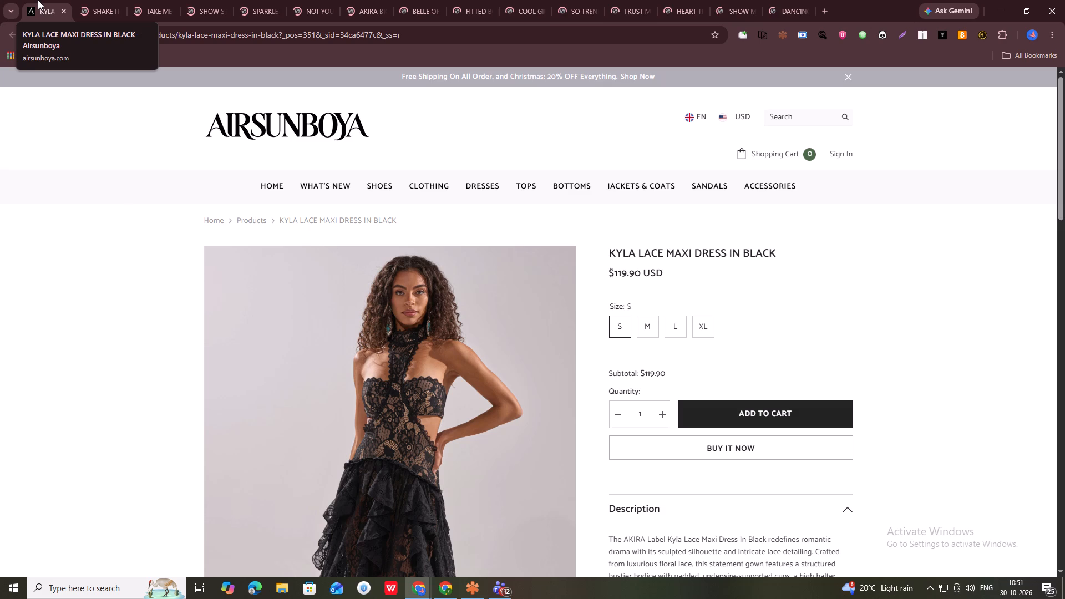
Search the Kyla lace maxi dress page for AKIRA and copy its product link into cell C78363 of Manual Detection Records.
{"action": "key", "text": "ctrl+f"}
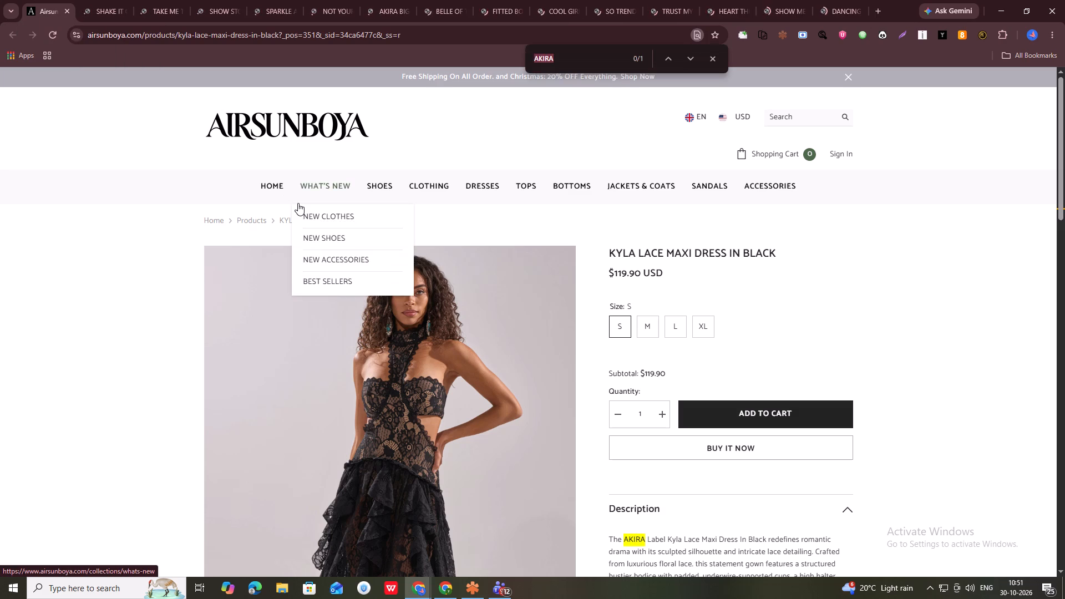
{"action": "key", "text": "ctrl+l"}
{"action": "key", "text": "ctrl+c"}
{"action": "key", "text": "ctrl+c"}
{"action": "key", "text": "alt+Tab"}
{"action": "key", "text": "Down"}
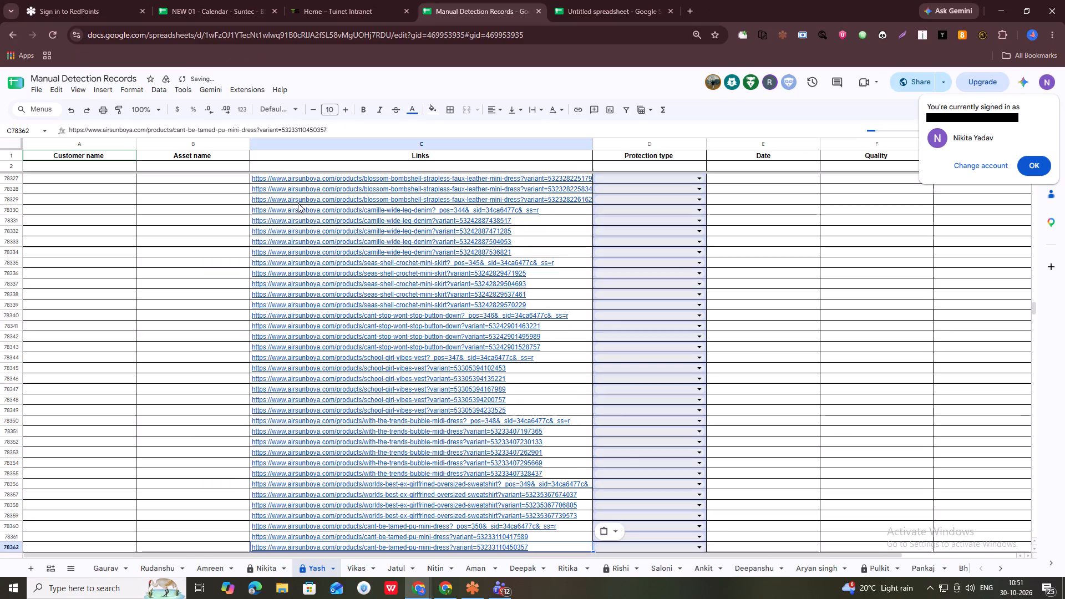
{"action": "key", "text": "ctrl+v"}
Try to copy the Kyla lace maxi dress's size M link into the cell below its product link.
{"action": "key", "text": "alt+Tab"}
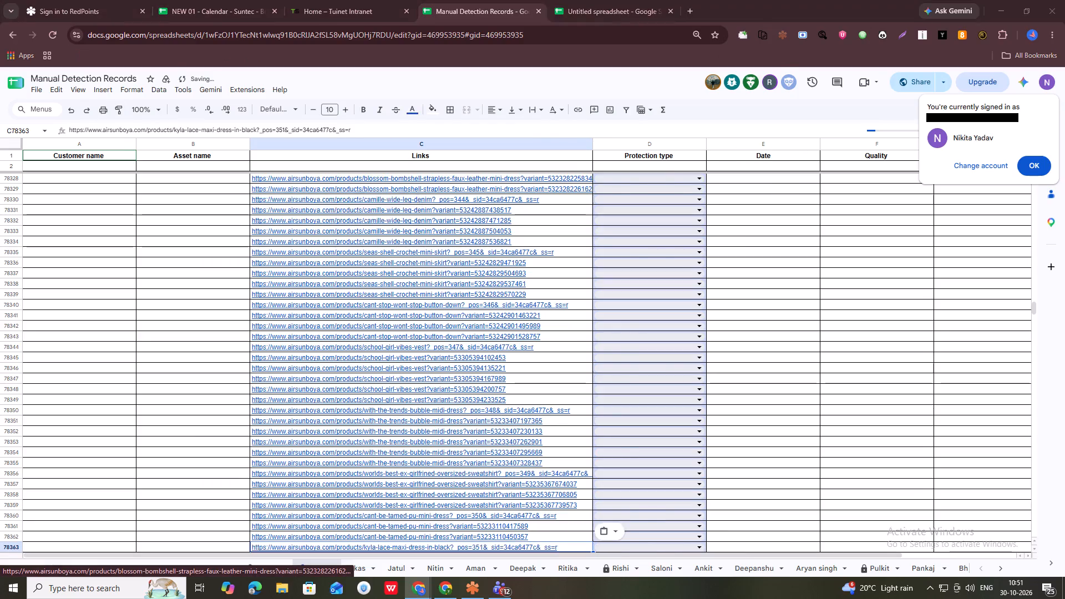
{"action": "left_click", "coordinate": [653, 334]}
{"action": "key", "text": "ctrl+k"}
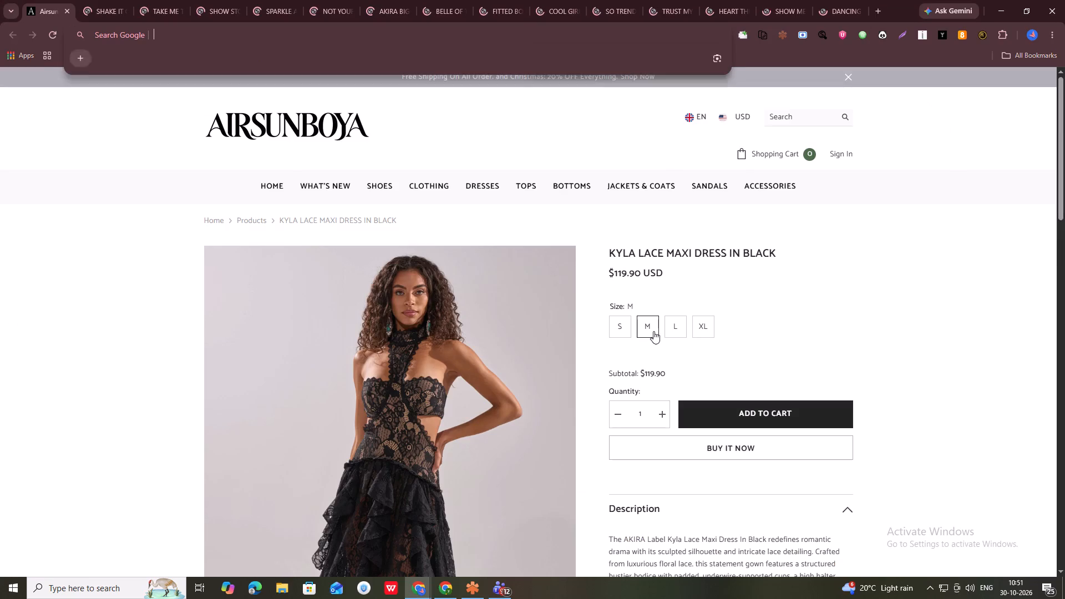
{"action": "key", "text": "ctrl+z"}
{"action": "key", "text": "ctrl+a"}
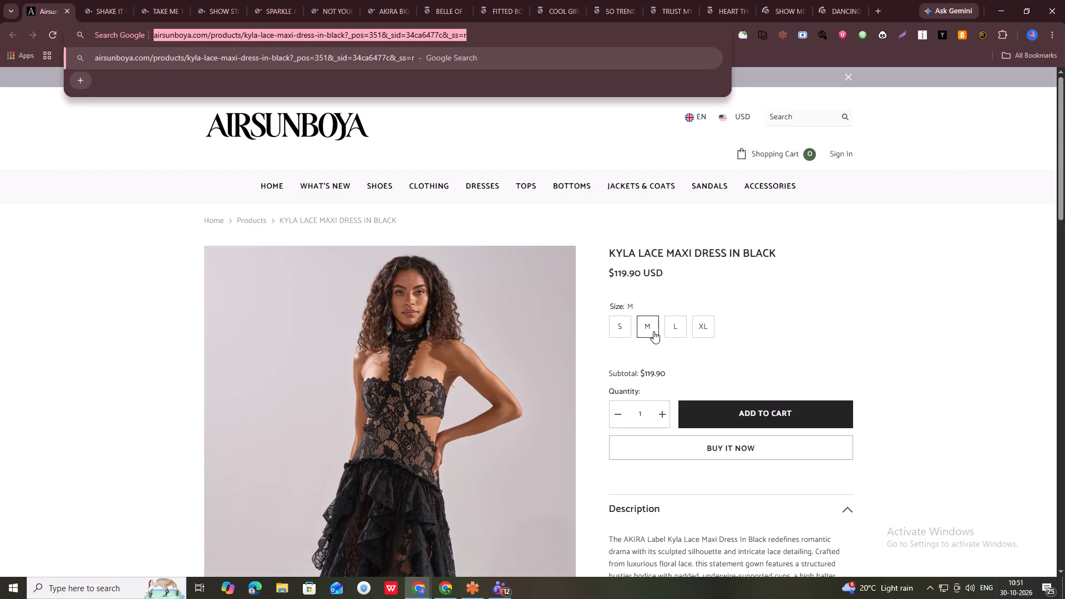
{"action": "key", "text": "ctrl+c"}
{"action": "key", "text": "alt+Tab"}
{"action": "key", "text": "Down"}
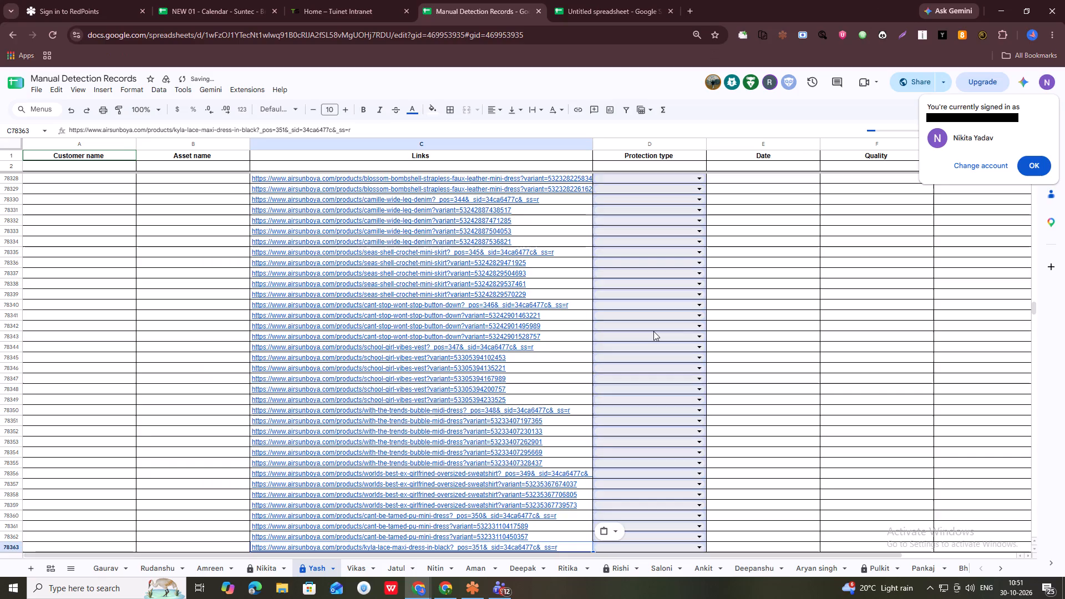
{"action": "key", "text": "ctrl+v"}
Reselect size M on the Kyla lace maxi dress page and paste its variant link into the cell below the product link.
{"action": "key", "text": "alt+Tab"}
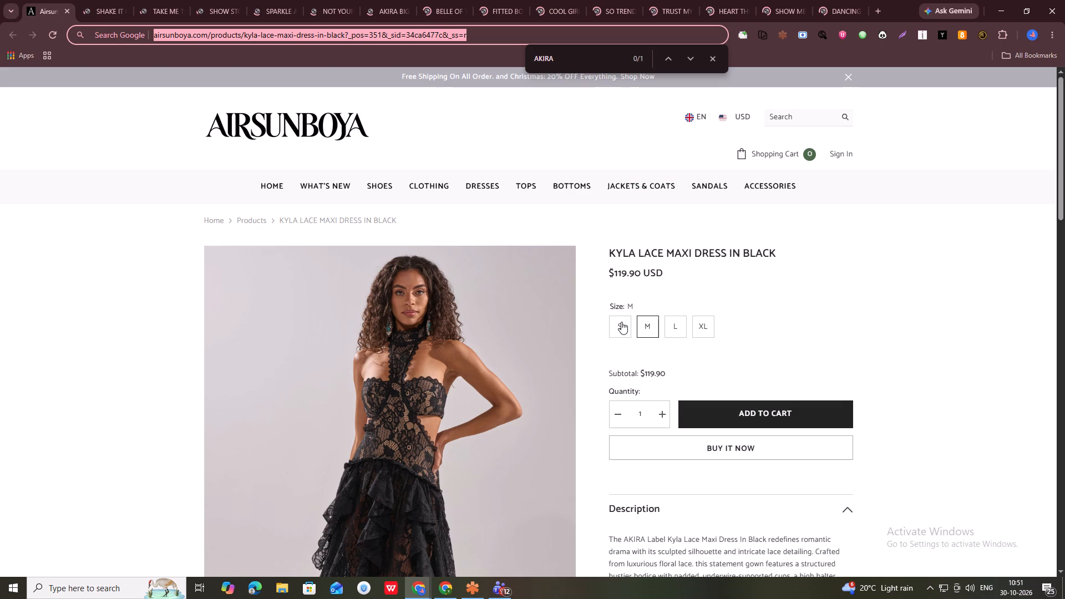
{"action": "left_click", "coordinate": [631, 325]}
{"action": "left_click", "coordinate": [627, 326]}
{"action": "left_click", "coordinate": [646, 329]}
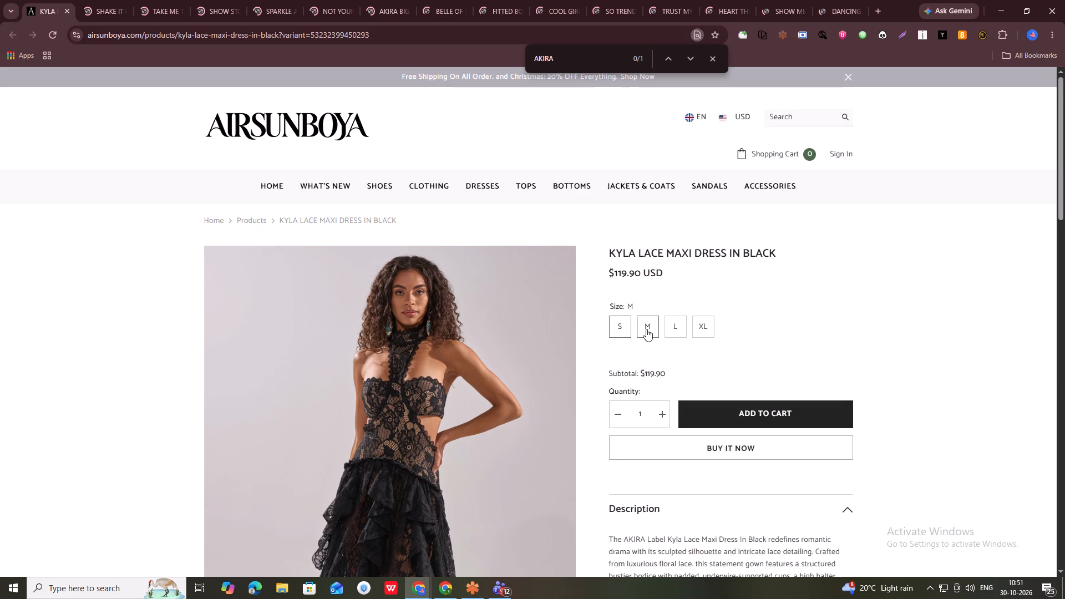
{"action": "key", "text": "ctrl+l"}
{"action": "key", "text": "ctrl+c"}
{"action": "key", "text": "alt+Tab"}
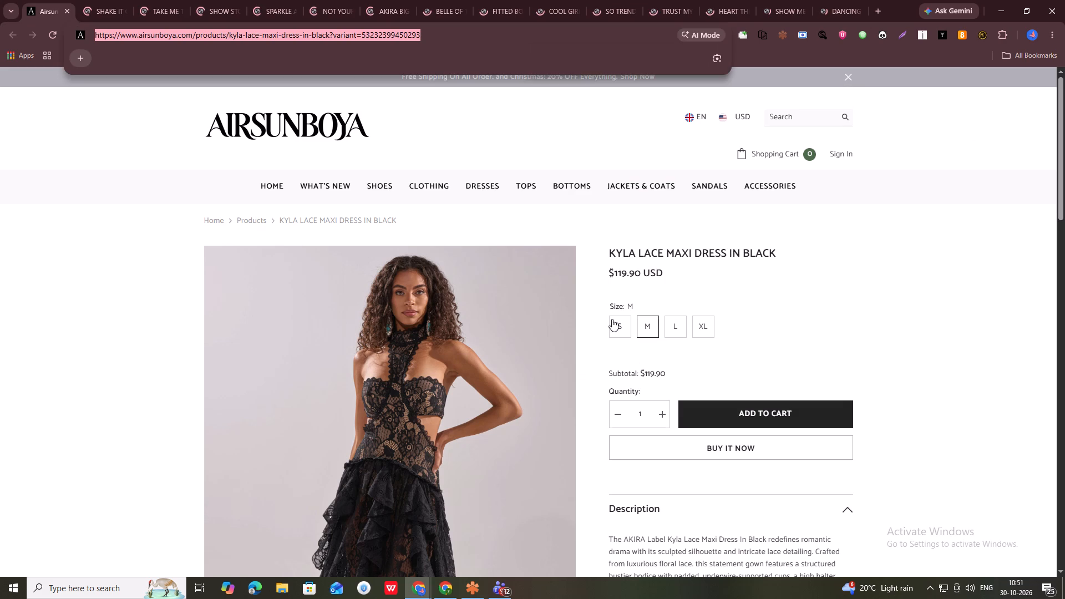
{"action": "key", "text": "ctrl+v"}
{"action": "key", "text": "alt+Tab"}
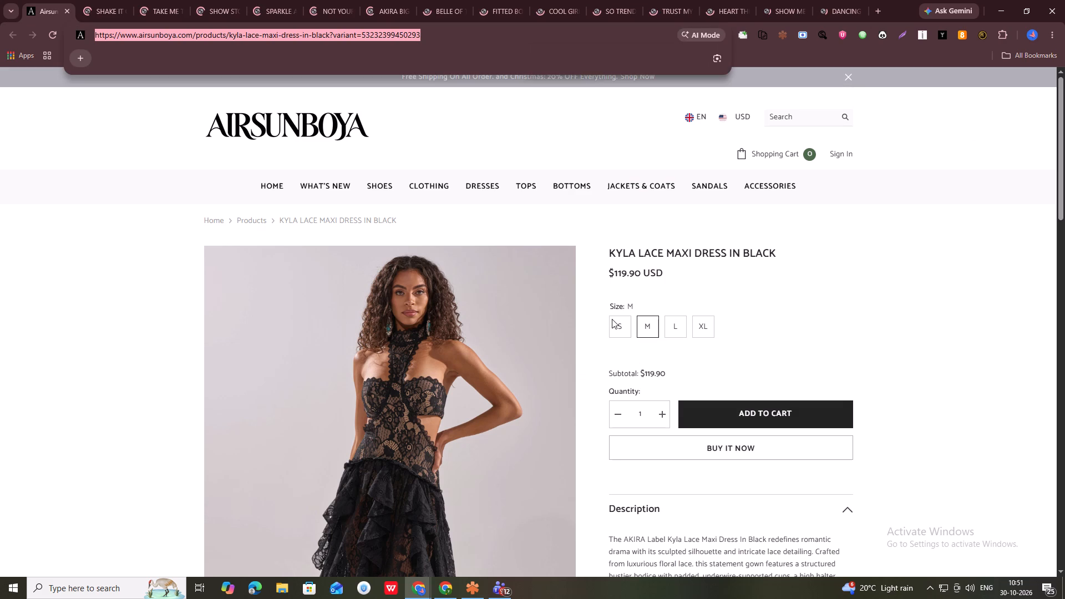